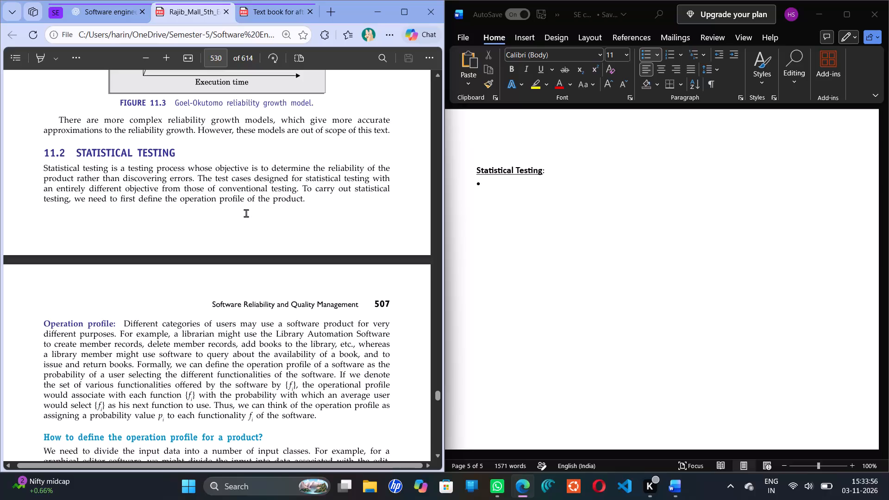
# Switch to the Word notes and place the cursor at the empty bullet under the Statistical Testing heading.
pyautogui.click(583, 179)
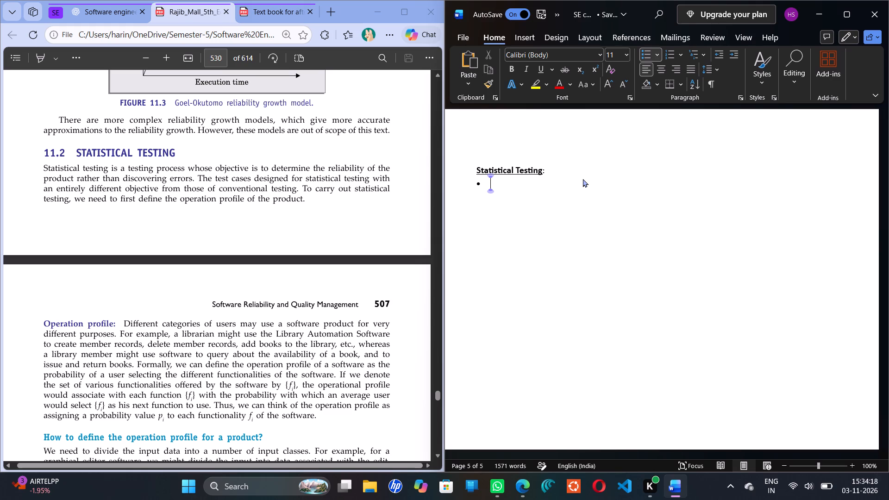
pyautogui.click(583, 179)
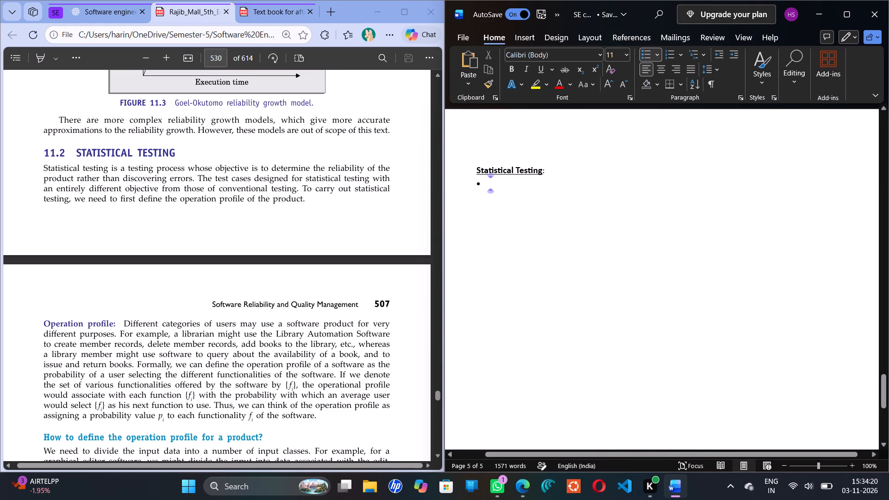
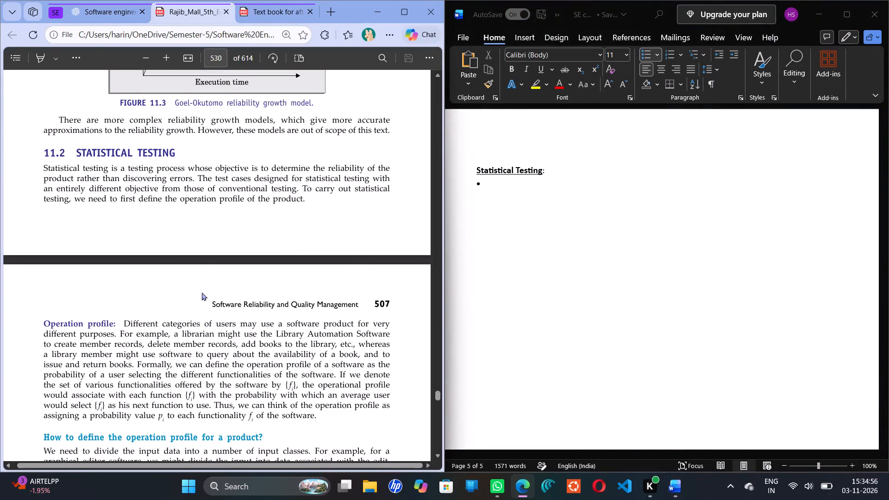
# Return to the textbook PDF in Edge and select the opening sentence under heading 11.2 Statistical Testing.
pyautogui.click(574, 228)
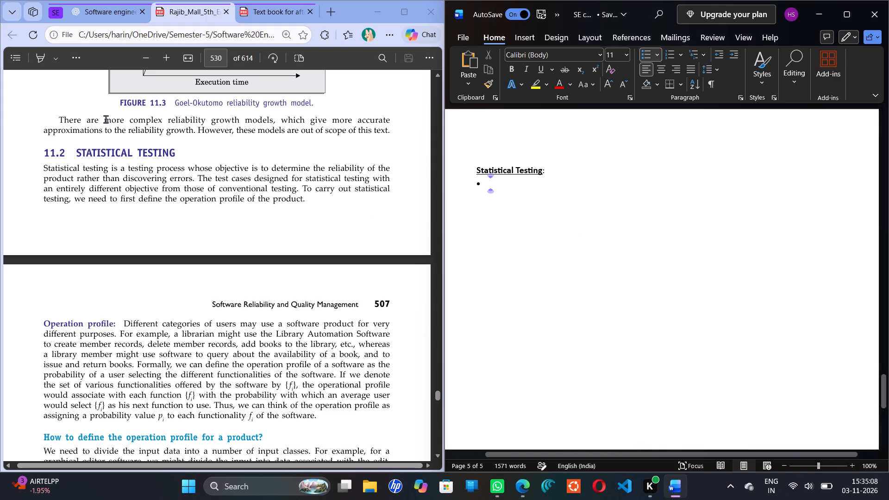
pyautogui.moveTo(41, 166); pyautogui.dragTo(176, 159)
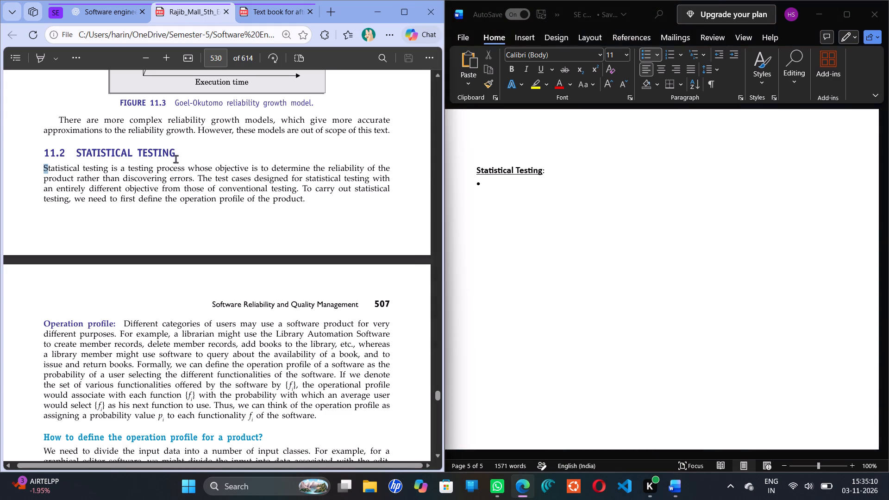
# Copy the textbook sentence defining statistical testing's reliability objective into the empty bullet under Statistical Testing in the Word notes.
pyautogui.moveTo(176, 159); pyautogui.dragTo(196, 180)
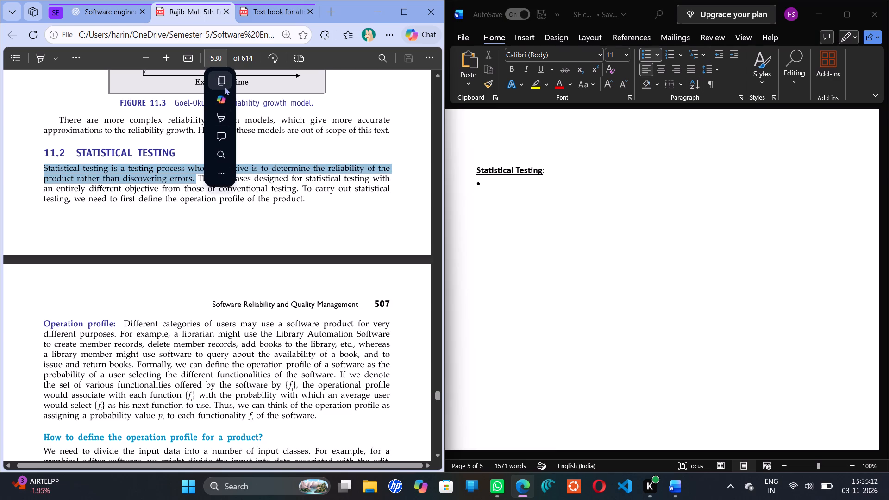
pyautogui.click(225, 87)
pyautogui.click(544, 243)
pyautogui.hotkey('ctrl', 'v')
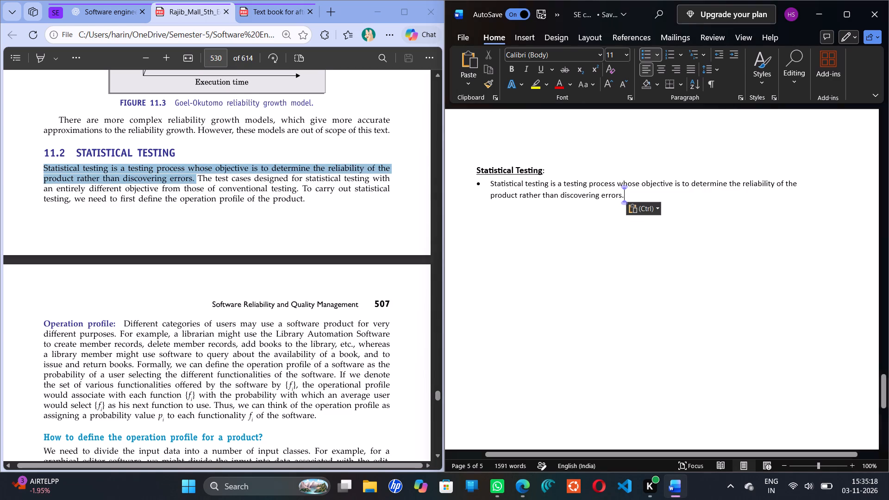
# Add a second bullet with the textbook sentence "To carry out statistical testing, we need to first define the operation profile of the product.".
pyautogui.press('Return')
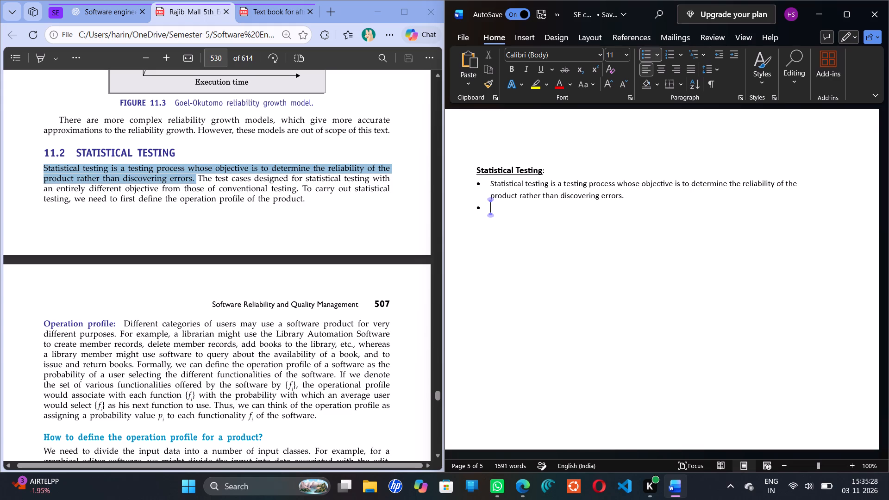
pyautogui.scroll(-1, 342, 186)
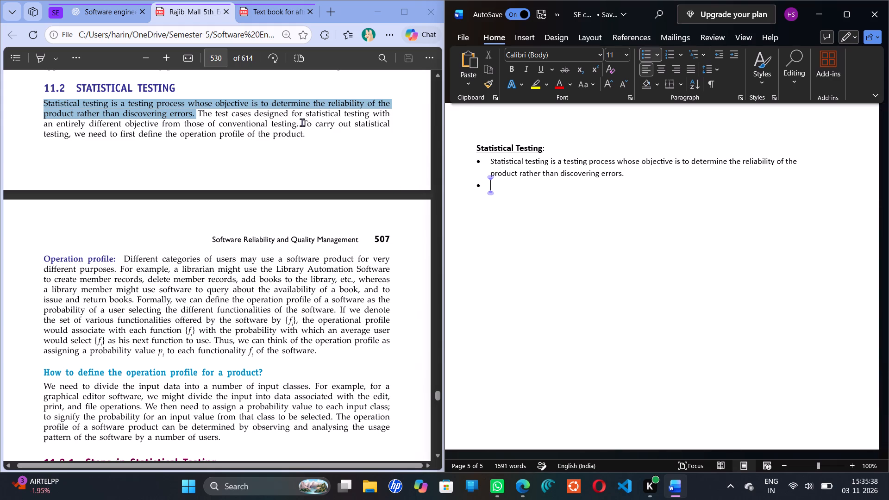
pyautogui.moveTo(302, 123); pyautogui.dragTo(311, 137)
pyautogui.hotkey('ctrl', 'c')
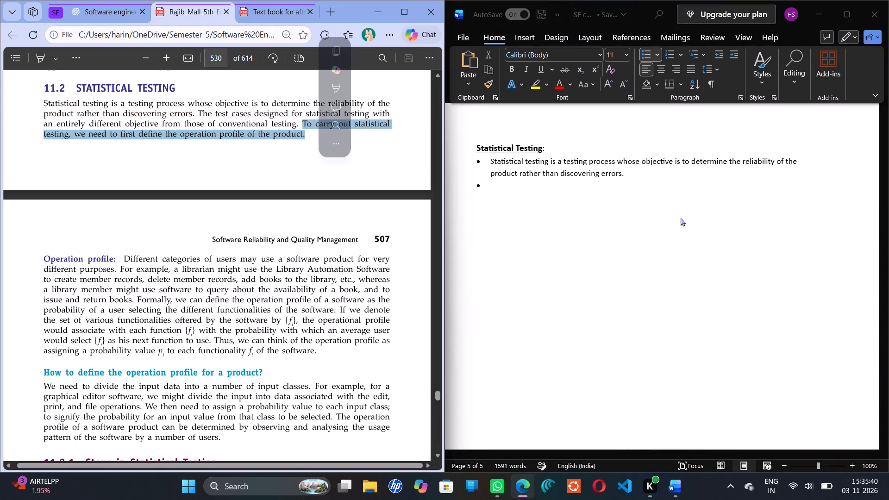
pyautogui.click(681, 218)
pyautogui.hotkey('ctrl', 'v')
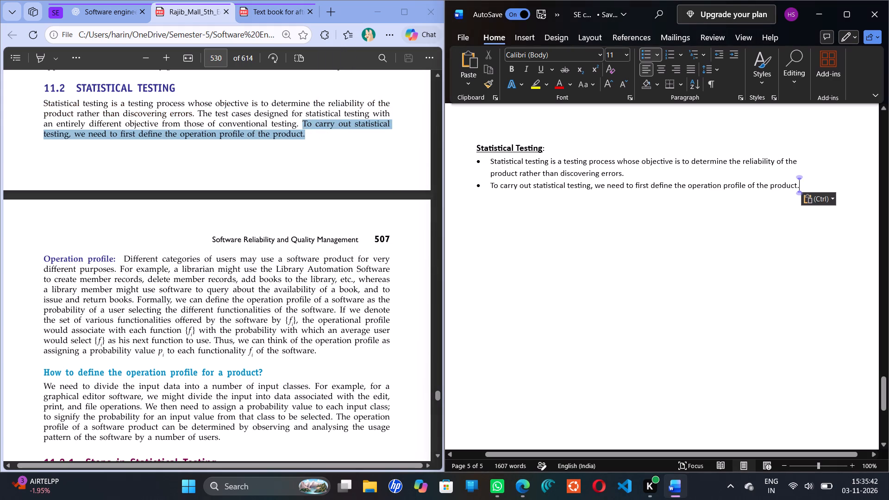
# Add a third bullet to the notes containing the term "Operation profile:" copied from textbook page 507.
pyautogui.scroll(-1, 171, 372)
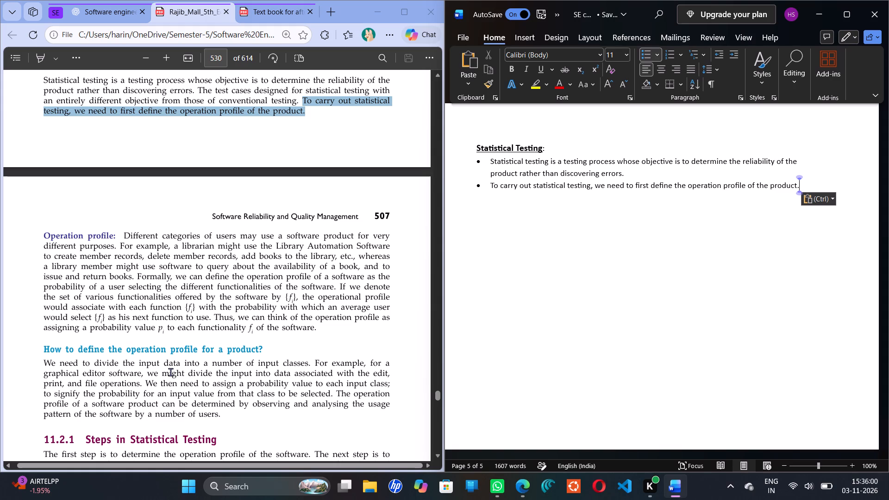
pyautogui.press('Return')
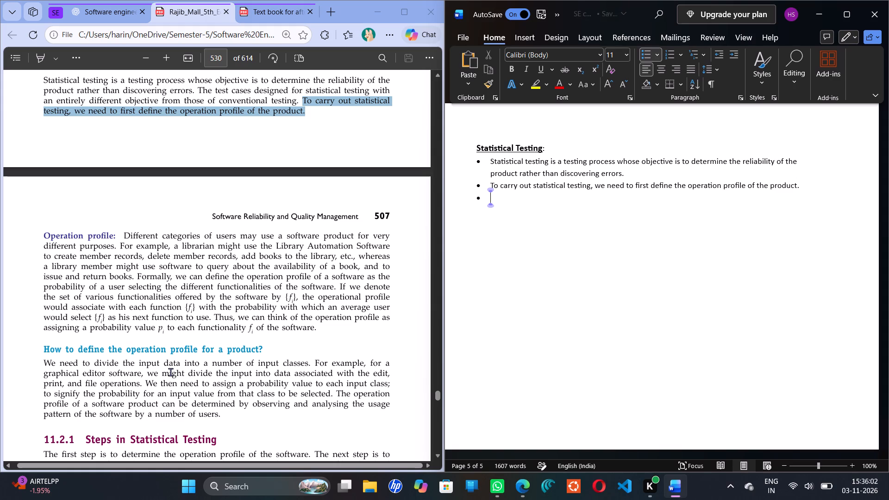
pyautogui.scroll(-1, 129, 349)
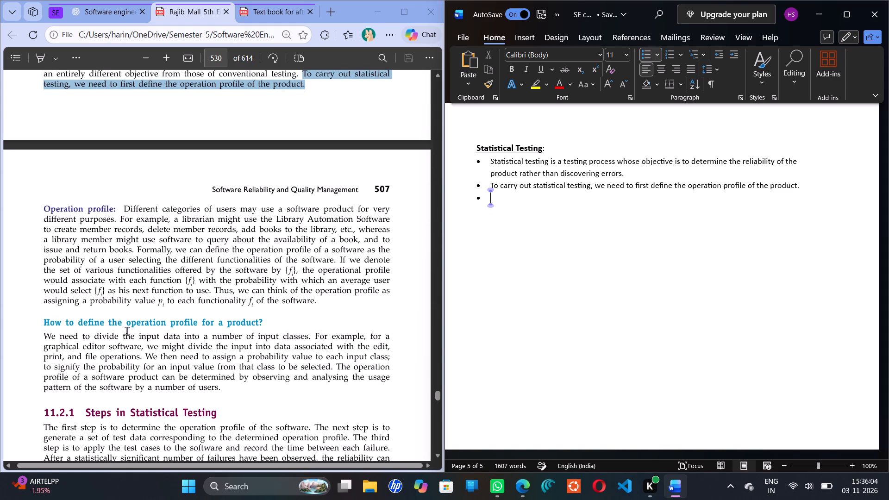
pyautogui.moveTo(44, 209); pyautogui.dragTo(107, 208)
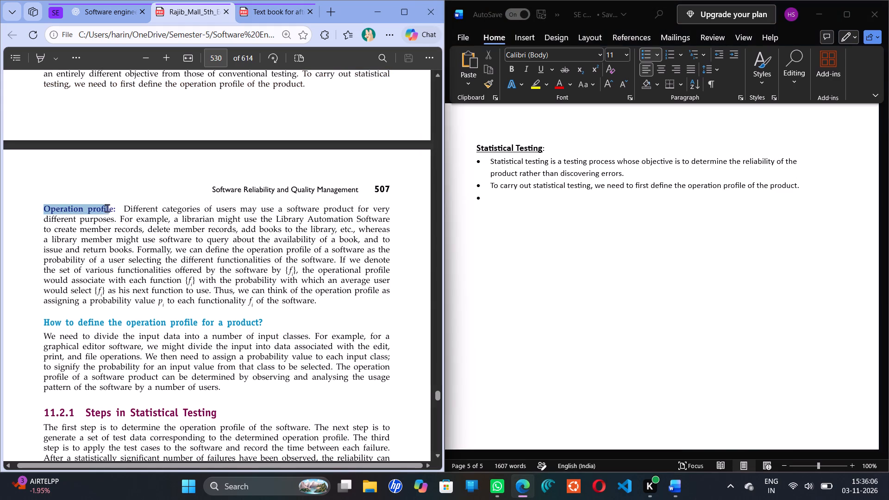
pyautogui.moveTo(107, 208); pyautogui.dragTo(114, 208)
pyautogui.hotkey('ctrl', 'x')
pyautogui.hotkey('ctrl', 'c')
pyautogui.click(526, 202)
pyautogui.hotkey('ctrl', 'v')
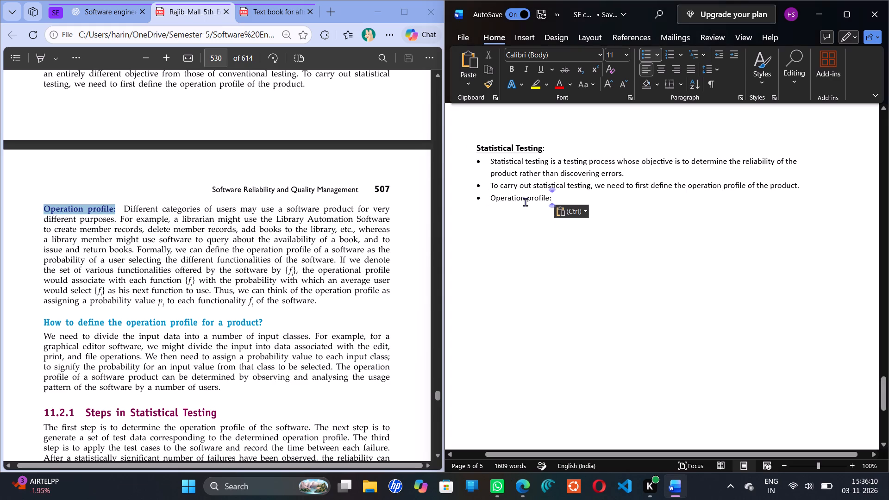
# Format the "Operation profile:" bullet text as bold with a light blue font colour.
pyautogui.moveTo(503, 199); pyautogui.dragTo(536, 200)
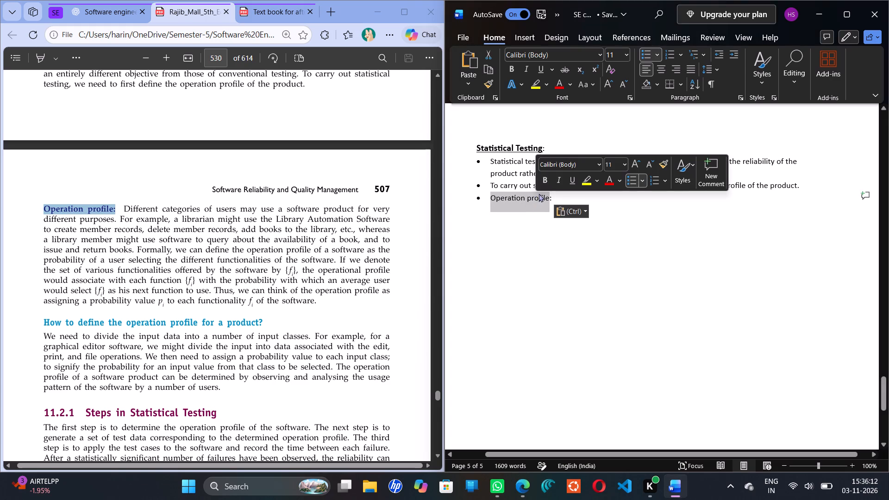
pyautogui.click(542, 181)
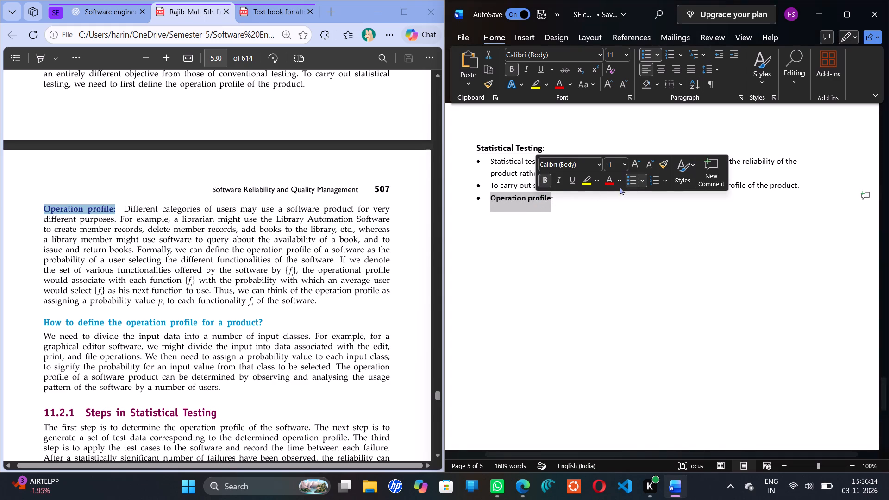
pyautogui.click(620, 186)
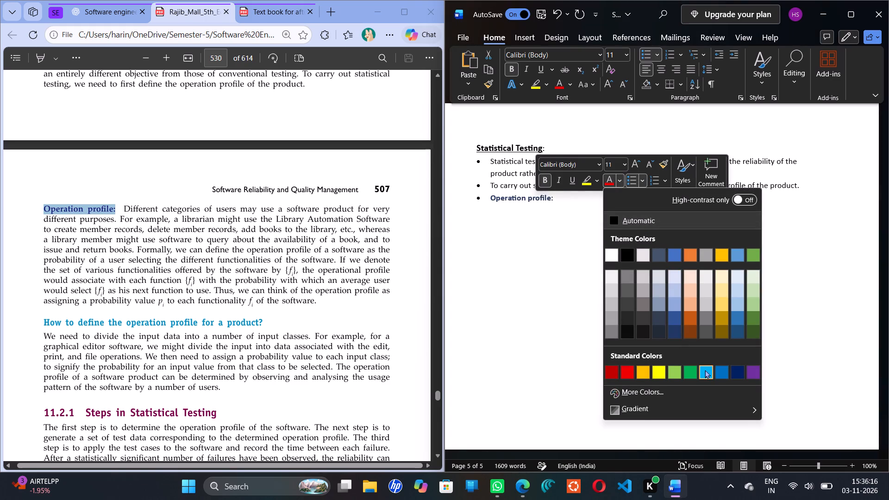
pyautogui.click(706, 370)
pyautogui.click(638, 267)
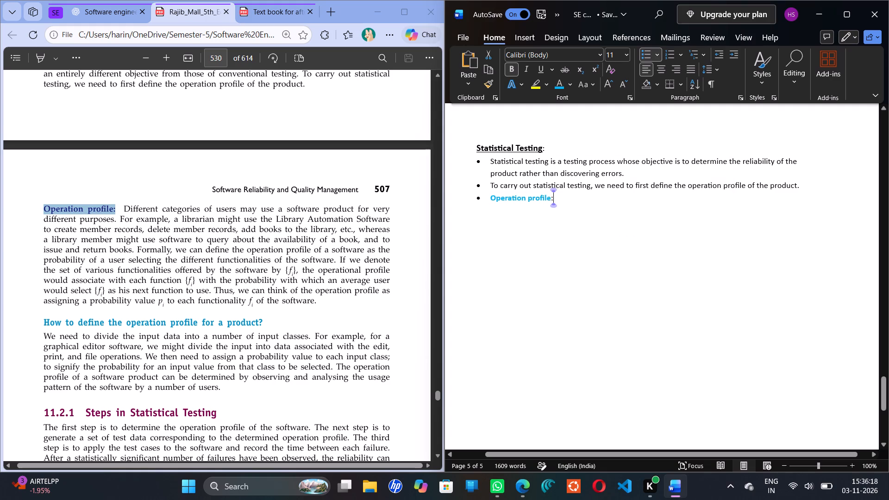
# Add an indented sub-bullet under Operation profile with the textbook's sentence starting "Formally, we can define the operation profile of a software".
pyautogui.press('Return')
pyautogui.press('Tab')
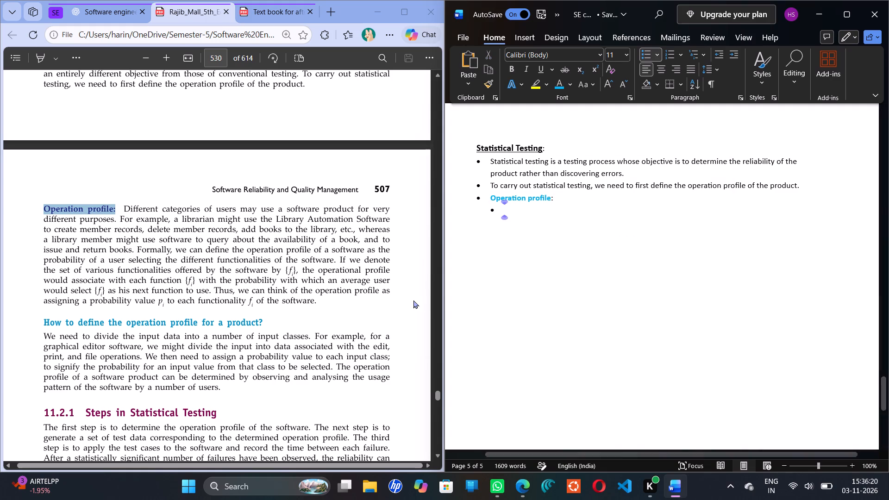
pyautogui.click(277, 282)
pyautogui.scroll(-1, 277, 282)
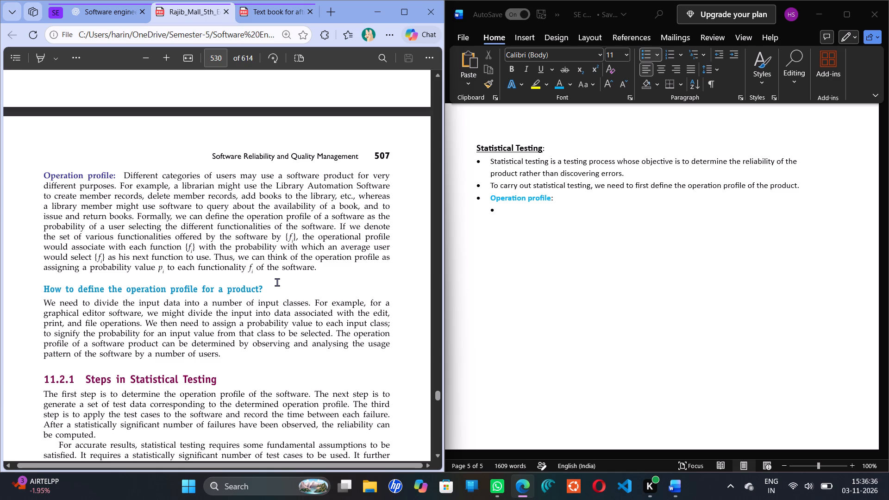
pyautogui.click(570, 269)
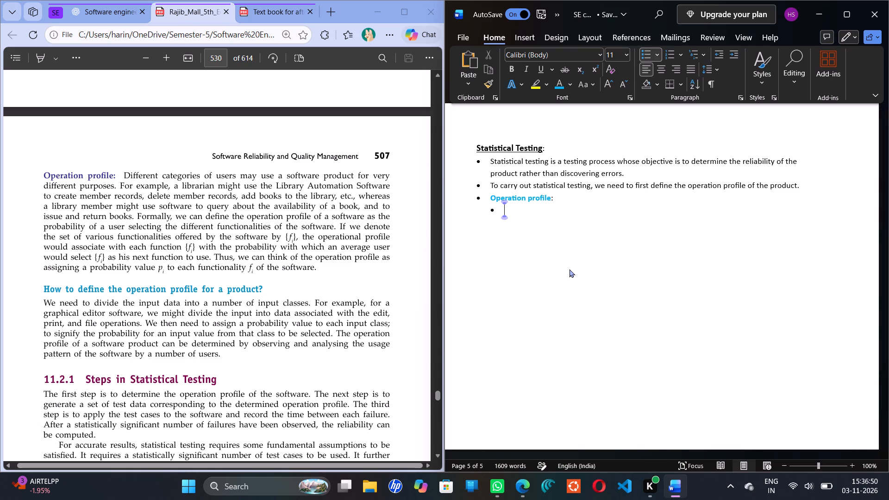
pyautogui.click(570, 269)
pyautogui.moveTo(135, 217); pyautogui.dragTo(148, 217)
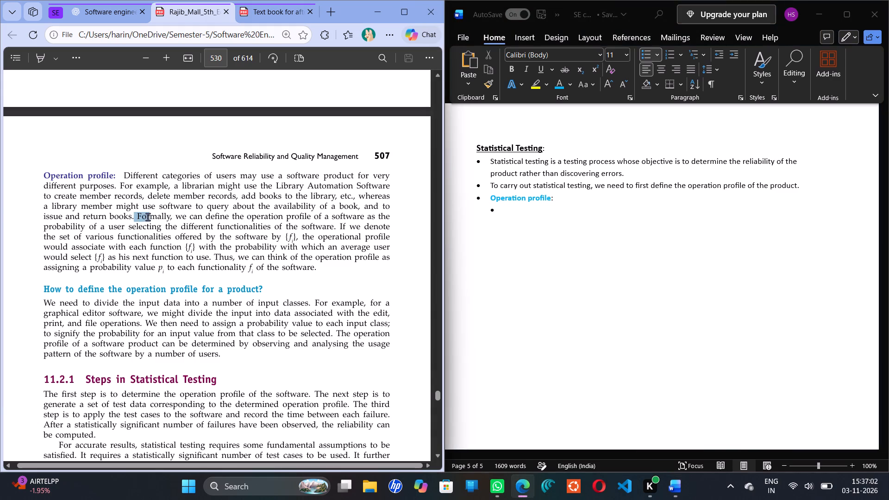
pyautogui.moveTo(148, 217); pyautogui.dragTo(219, 215)
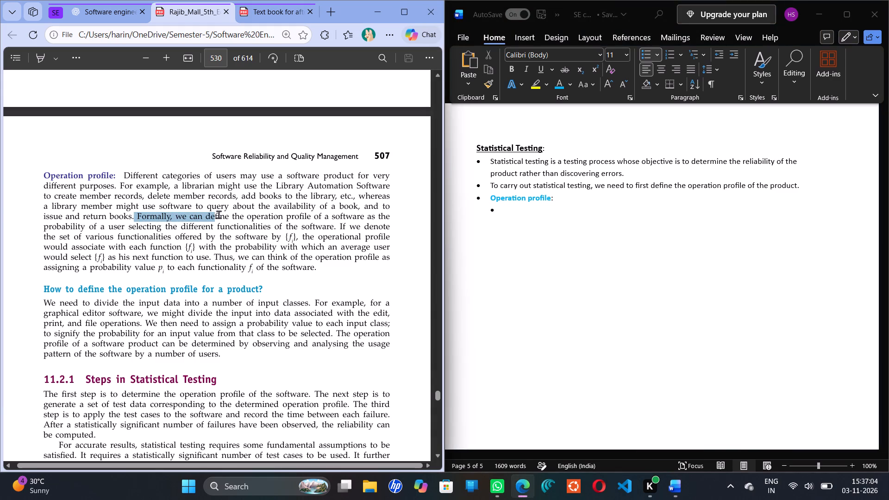
pyautogui.moveTo(219, 215); pyautogui.dragTo(326, 220)
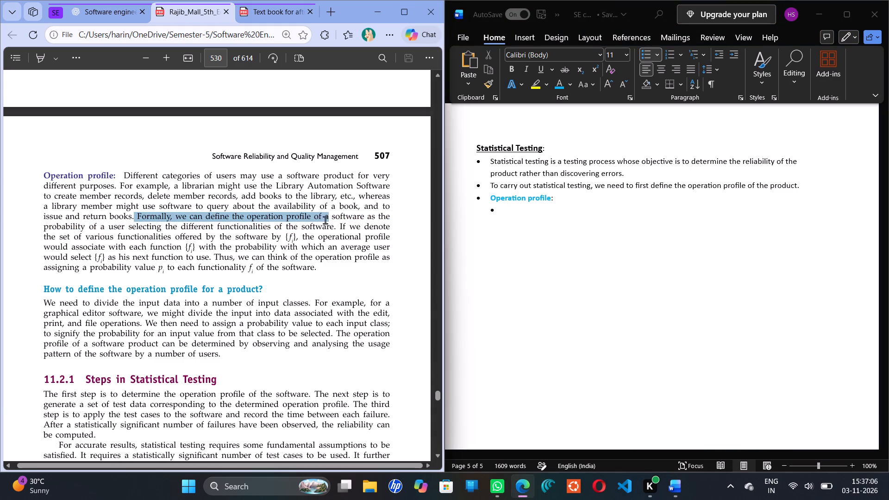
pyautogui.moveTo(326, 220); pyautogui.dragTo(338, 227)
pyautogui.click(364, 121)
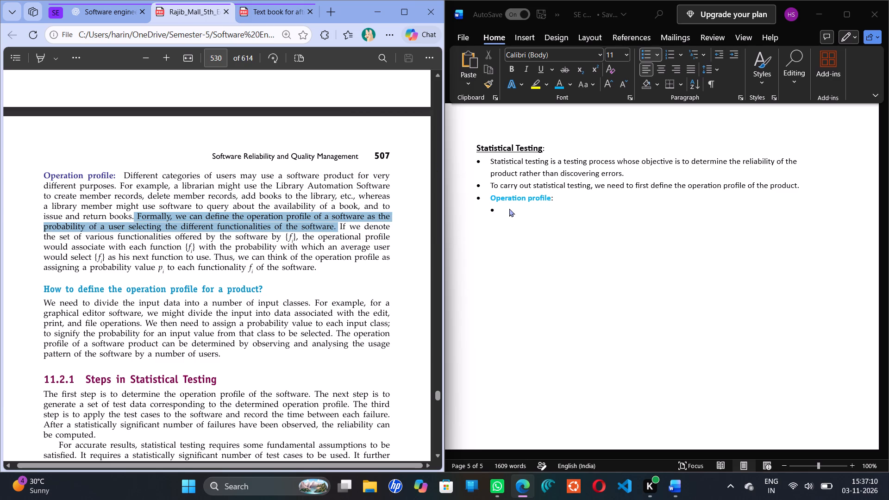
pyautogui.click(509, 208)
pyautogui.click(509, 208)
pyautogui.hotkey('ctrl', 'v')
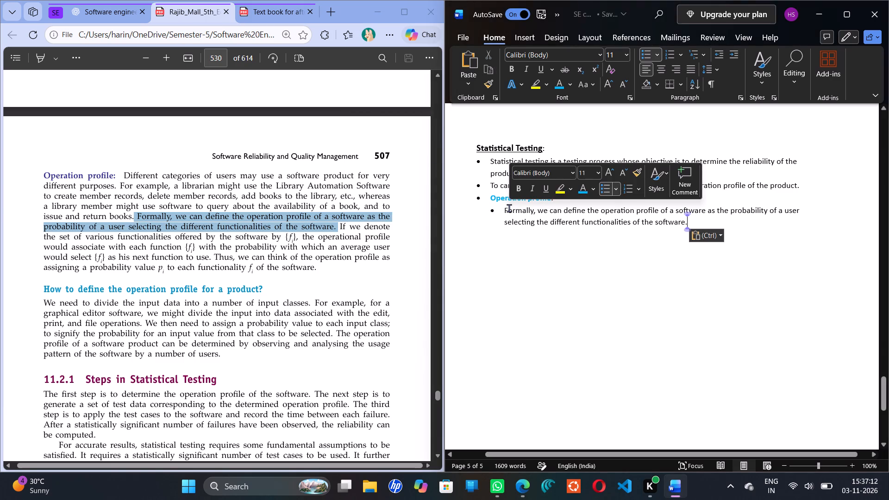
pyautogui.click(552, 270)
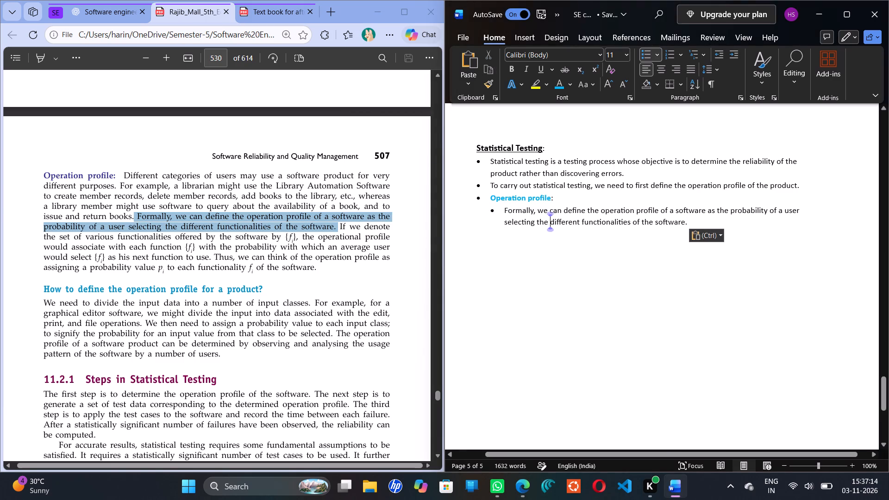
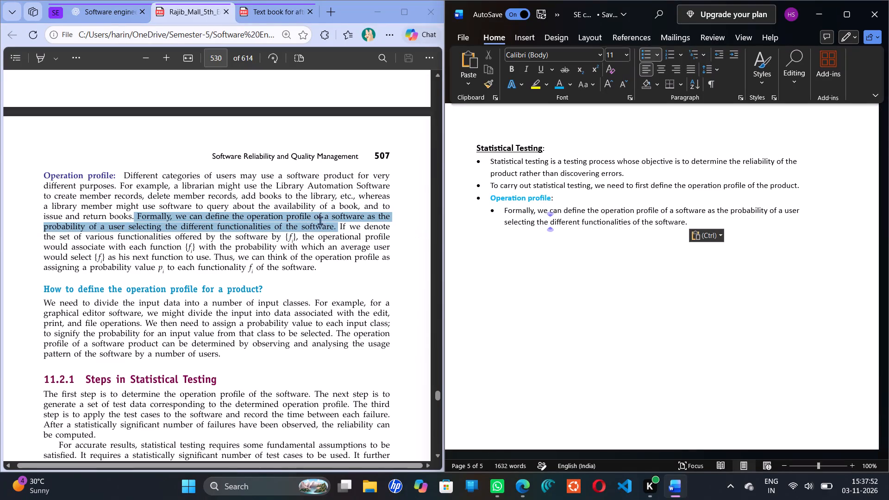
# Start a new empty sub-bullet after the "Formally, we can define the operation profile" sentence in the notes.
pyautogui.click(498, 295)
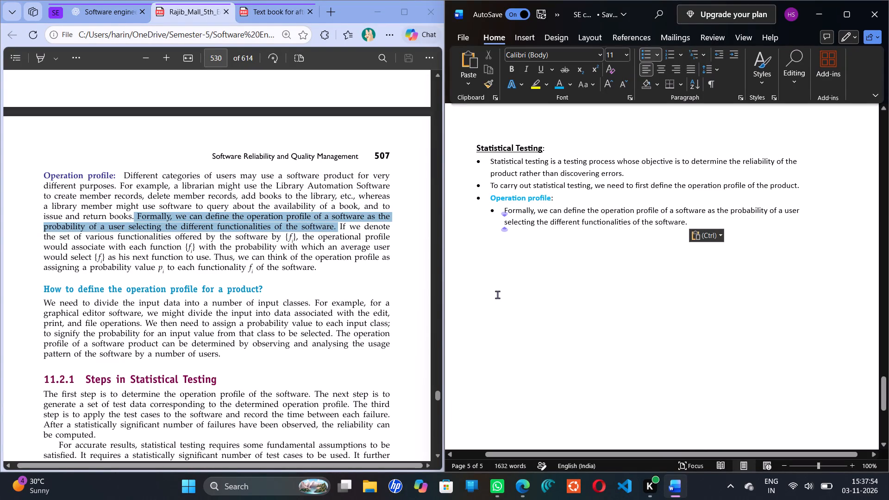
pyautogui.click(619, 326)
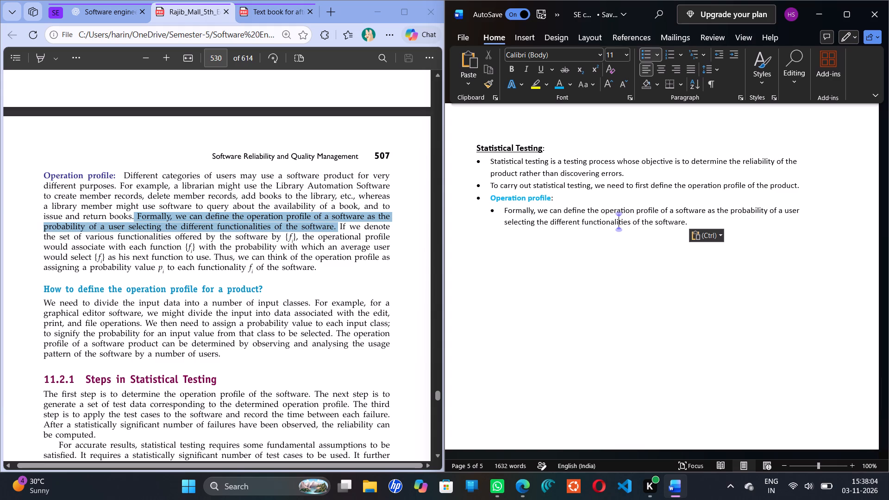
pyautogui.doubleClick(697, 218)
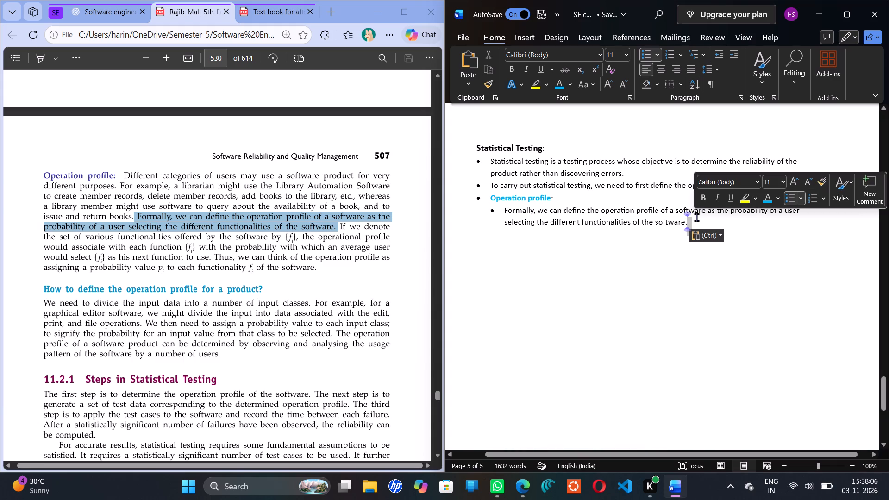
pyautogui.click(697, 218)
pyautogui.press('Return')
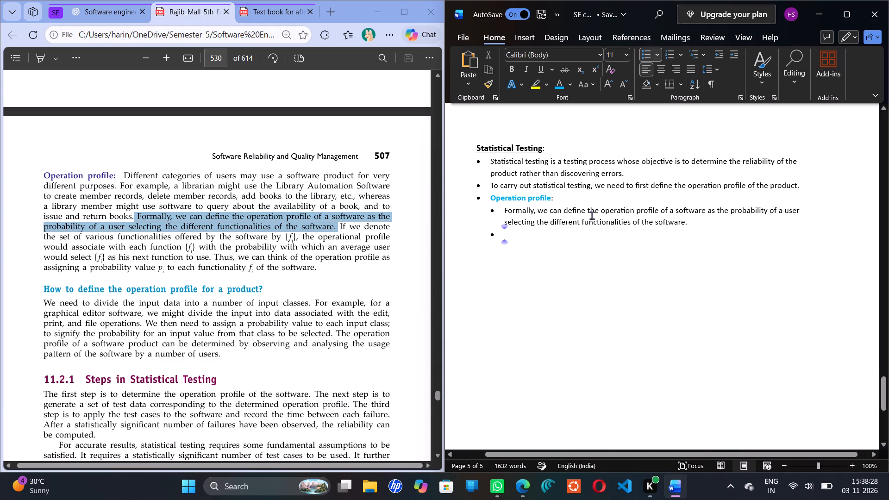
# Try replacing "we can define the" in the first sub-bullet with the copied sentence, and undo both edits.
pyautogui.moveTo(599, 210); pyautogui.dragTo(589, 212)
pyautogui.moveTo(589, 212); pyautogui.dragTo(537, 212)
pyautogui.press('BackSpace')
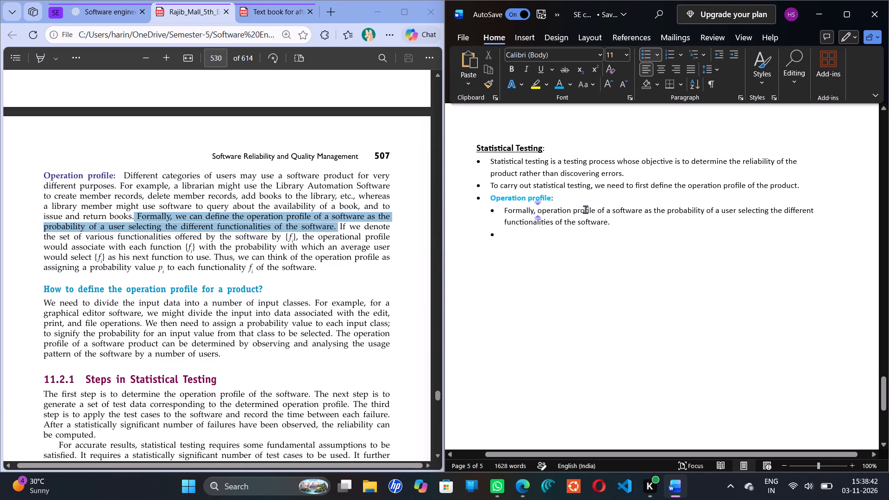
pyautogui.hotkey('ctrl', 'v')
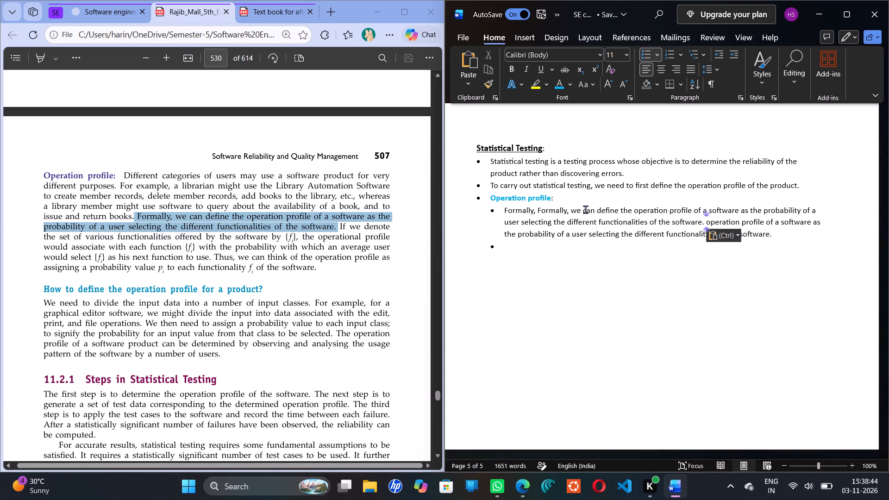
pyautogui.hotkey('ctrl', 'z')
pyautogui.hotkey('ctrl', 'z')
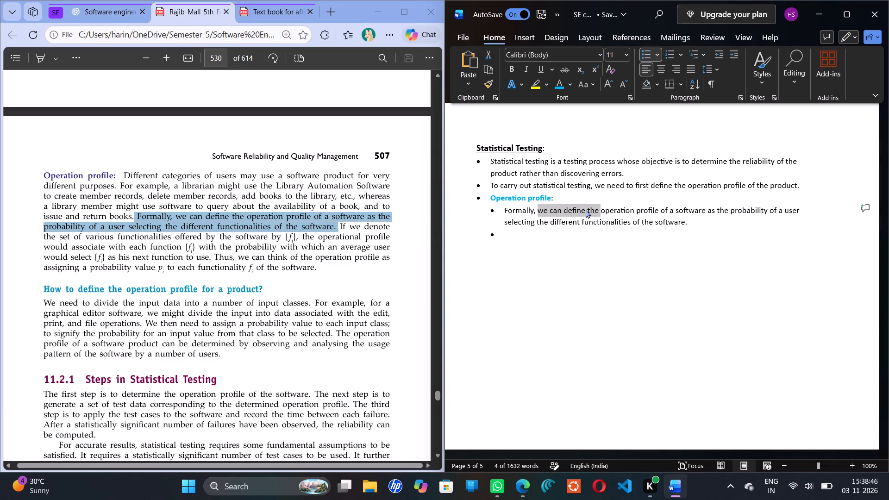
# Delete the word "the" before "operation profile" in the first sub-bullet.
pyautogui.doubleClick(597, 210)
pyautogui.press('BackSpace')
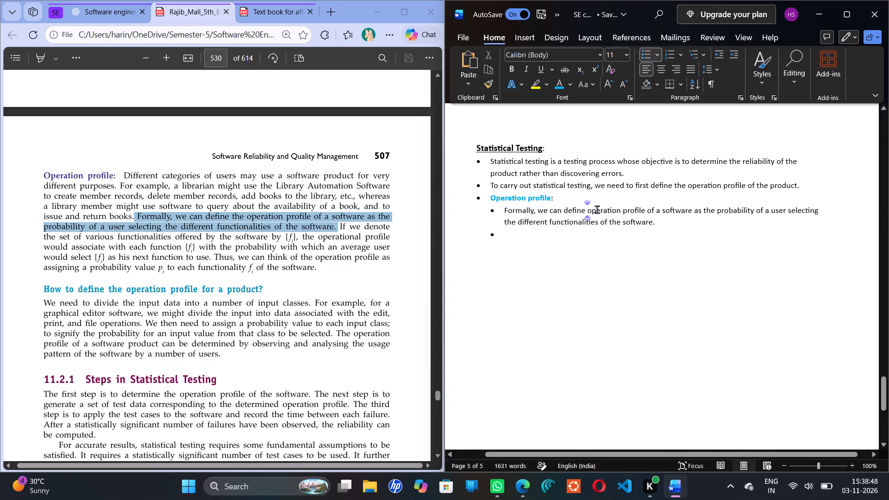
# Copy the remainder of page 507's Operation profile paragraph, through "each functionality fi of the software.", into the empty sub-bullet.
pyautogui.click(663, 229)
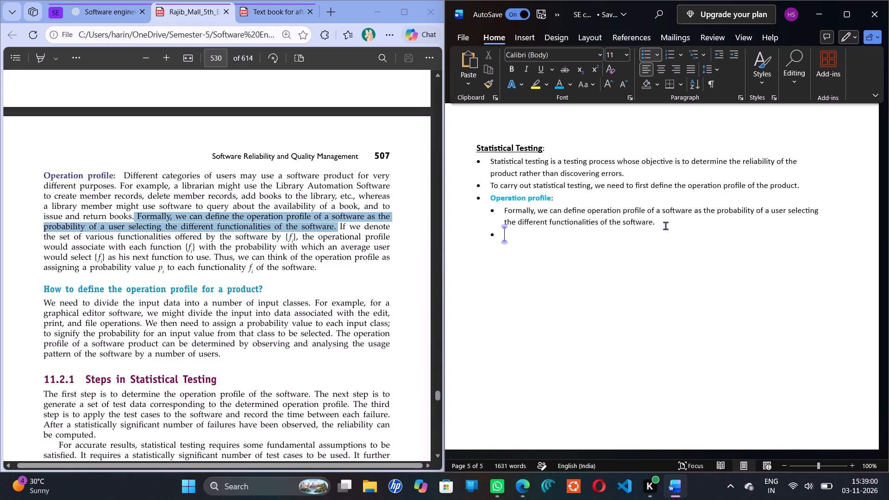
pyautogui.scroll(-1, 331, 261)
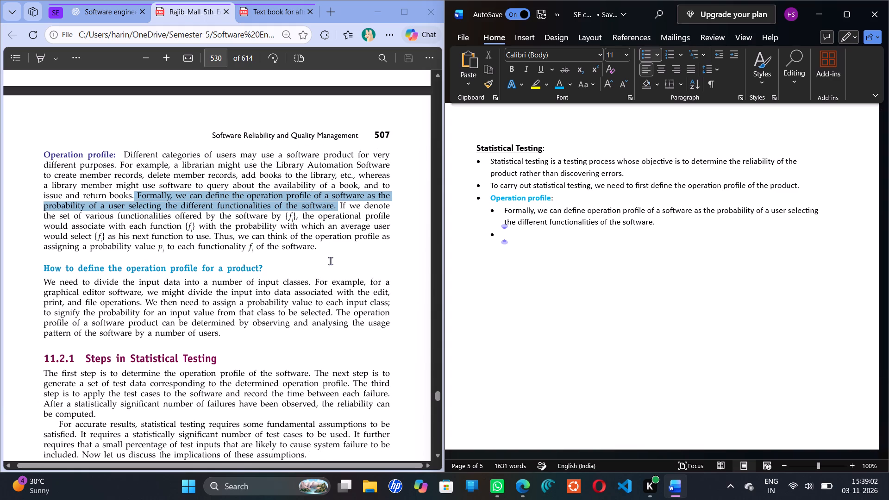
pyautogui.scroll(-1, 331, 261)
pyautogui.click(331, 261)
pyautogui.click(657, 297)
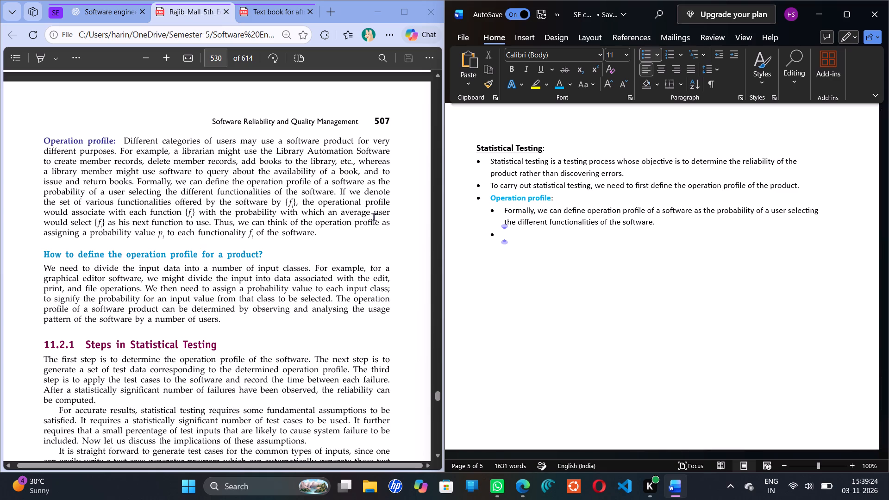
pyautogui.click(488, 280)
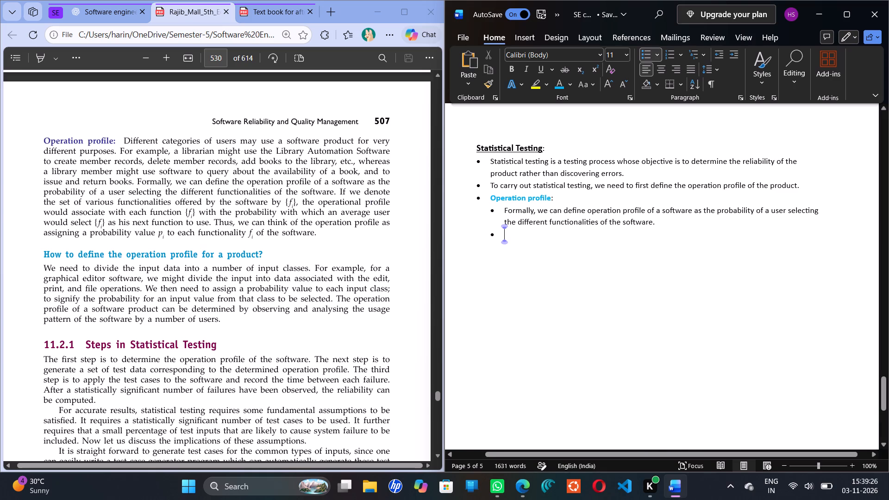
pyautogui.click(504, 284)
pyautogui.click(504, 284)
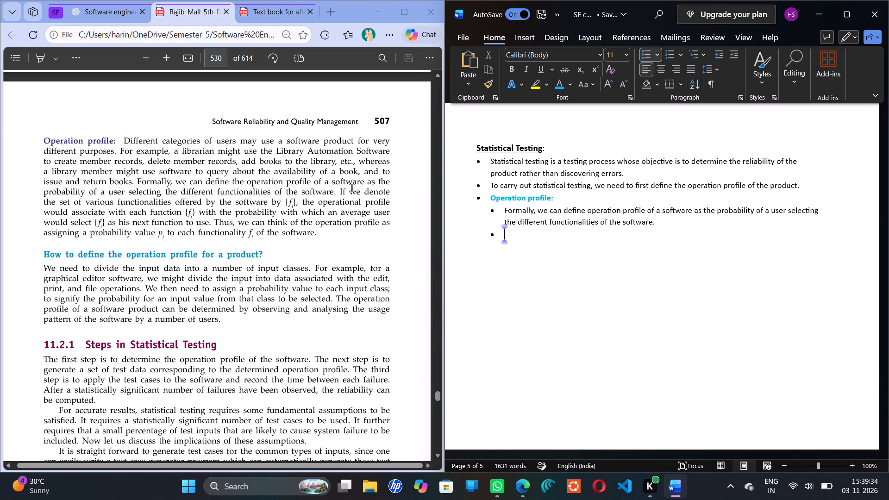
pyautogui.moveTo(341, 187); pyautogui.dragTo(324, 192)
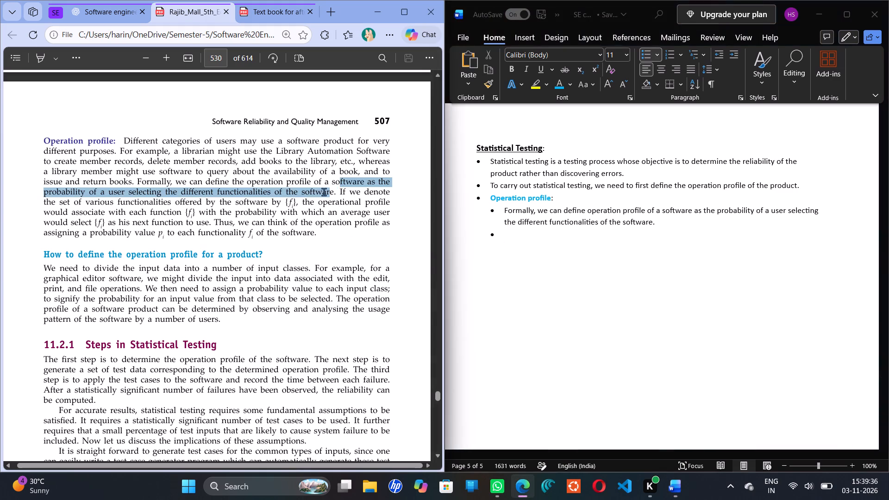
pyautogui.moveTo(324, 192); pyautogui.dragTo(315, 231)
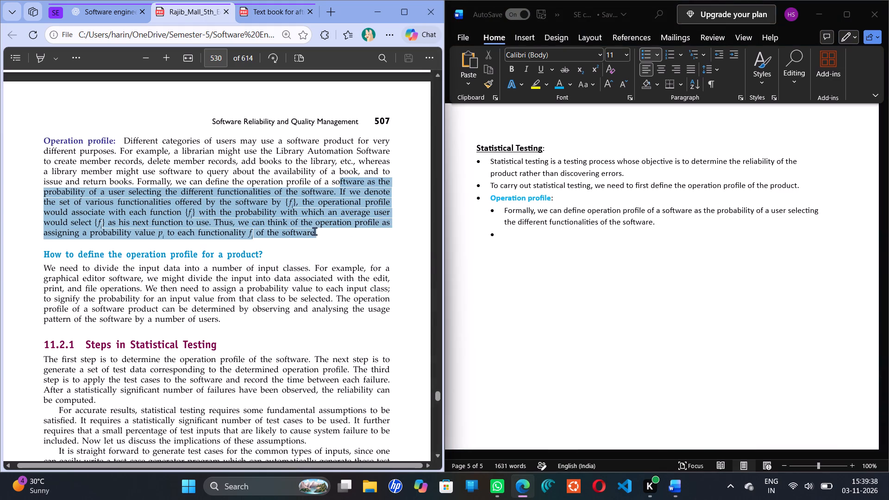
pyautogui.moveTo(315, 231); pyautogui.dragTo(319, 233)
pyautogui.moveTo(319, 233); pyautogui.dragTo(319, 232)
pyautogui.click(351, 127)
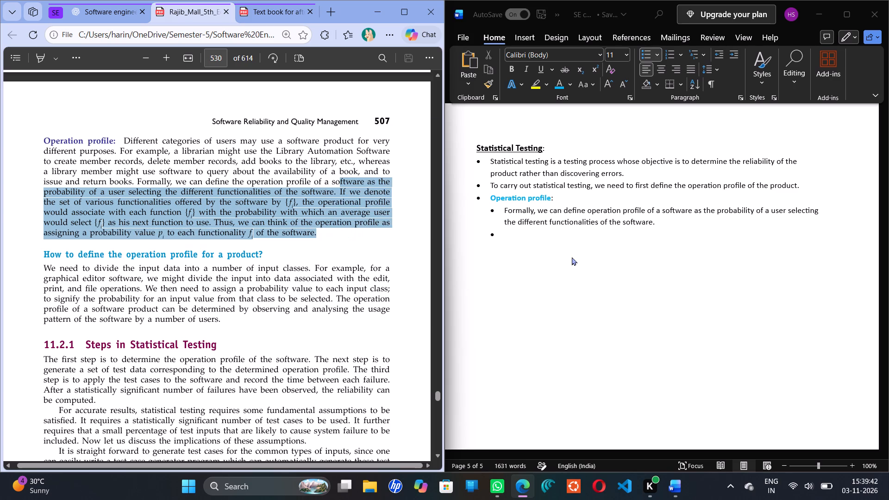
pyautogui.click(572, 257)
pyautogui.hotkey('ctrl', 'v')
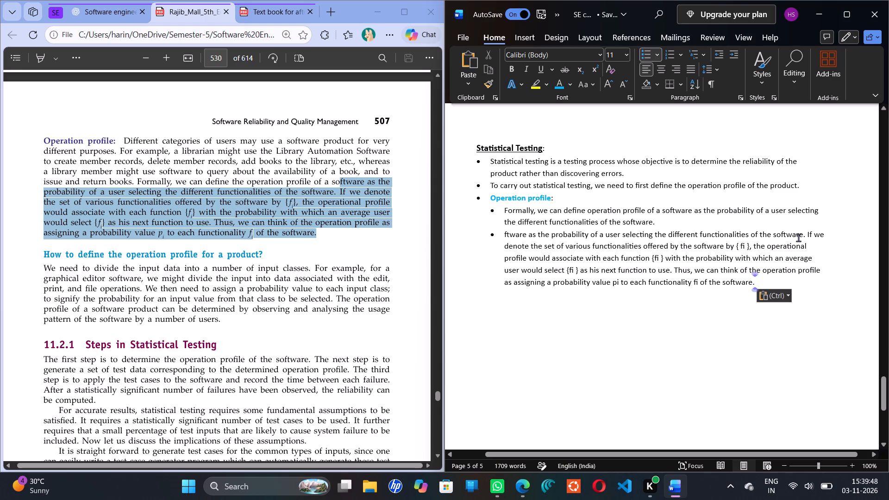
# Remove the leading fragment "ftware as the probability of a user… software." so the second sub-bullet starts with "If we denote".
pyautogui.moveTo(799, 237); pyautogui.dragTo(516, 231)
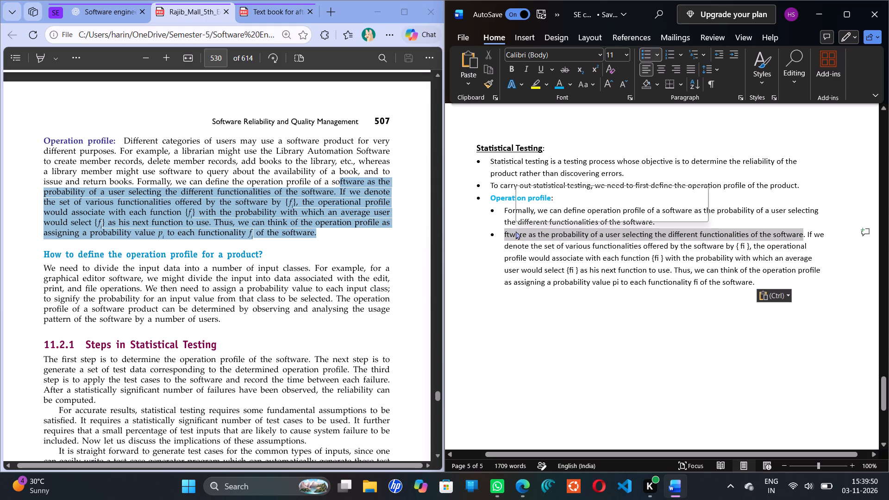
pyautogui.press('BackSpace')
pyautogui.press('Right')
pyautogui.press('BackSpace')
pyautogui.press('Right')
pyautogui.press('BackSpace')
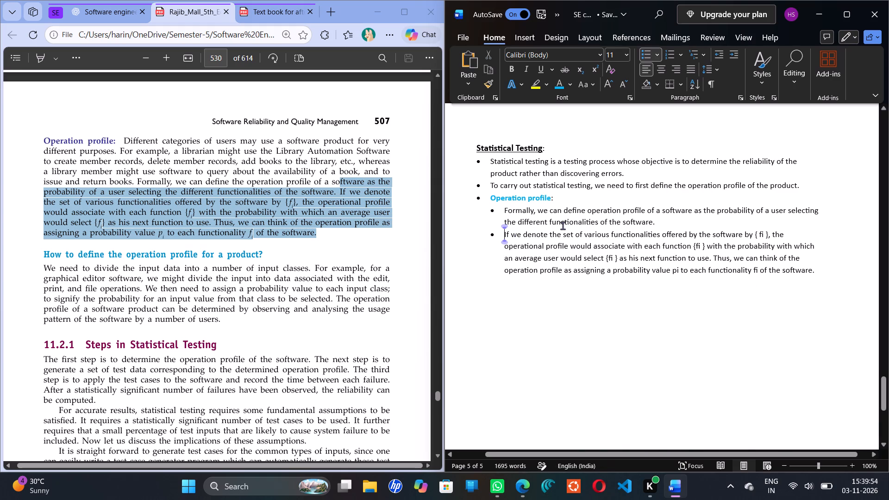
# Remove "If we" from the second sub-bullet and capitalise its opening word as "Denote".
pyautogui.click(525, 234)
pyautogui.press('Right')
pyautogui.press('BackSpace')
pyautogui.press('BackSpace')
pyautogui.press('BackSpace')
pyautogui.press('BackSpace')
pyautogui.press('BackSpace')
pyautogui.press('BackSpace')
pyautogui.press('BackSpace')
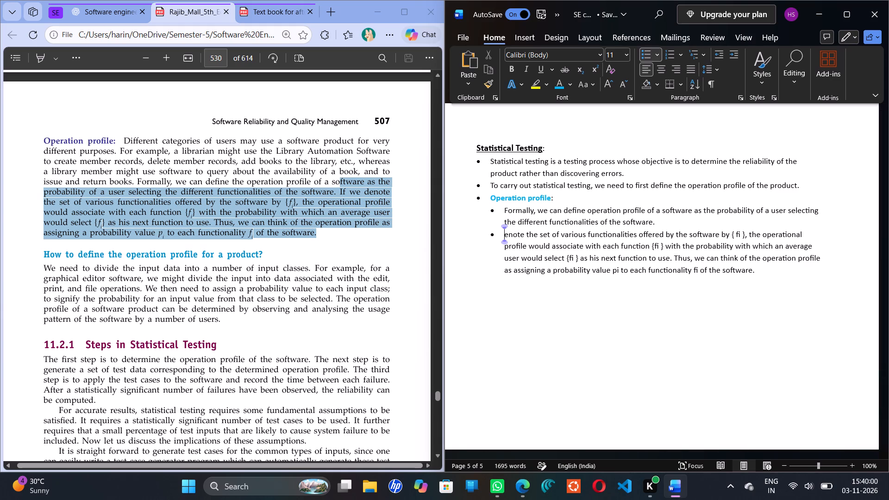
pyautogui.hotkey('shift', 'd')
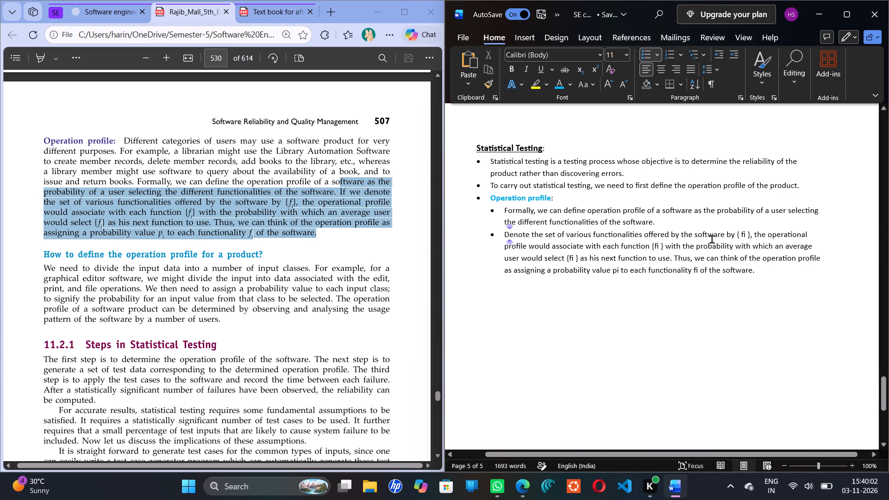
# Remove the comma after "{ fi }" and split the following text into a new sub-bullet starting "The operational profile would associate".
pyautogui.click(753, 236)
pyautogui.press('BackSpace')
pyautogui.press('BackSpace')
pyautogui.press('Right')
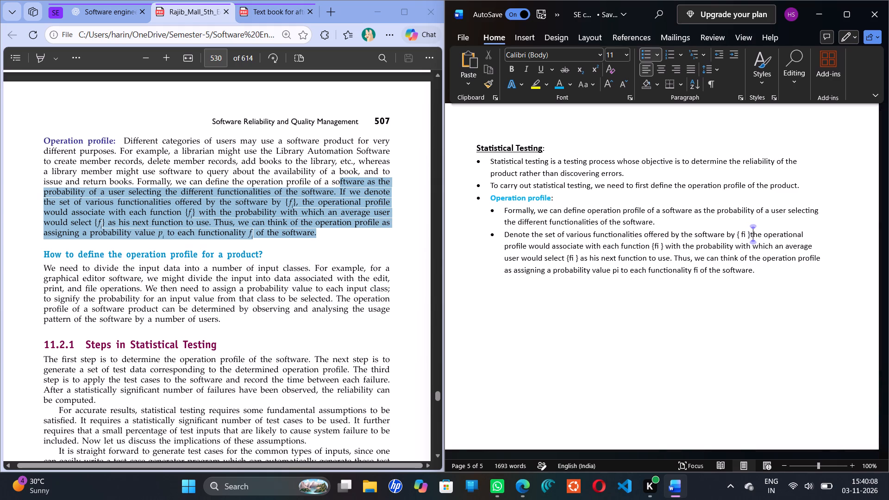
pyautogui.press('BackSpace')
pyautogui.press('space')
pyautogui.press('space')
pyautogui.press('space')
pyautogui.press('space')
pyautogui.press('space')
pyautogui.press('space')
pyautogui.press('space')
pyautogui.press('space')
pyautogui.press('space')
pyautogui.press('space')
pyautogui.press('BackSpace')
pyautogui.press('BackSpace')
pyautogui.press('BackSpace')
pyautogui.press('BackSpace')
pyautogui.press('BackSpace')
pyautogui.press('BackSpace')
pyautogui.press('BackSpace')
pyautogui.press('BackSpace')
pyautogui.press('BackSpace')
pyautogui.press('Return')
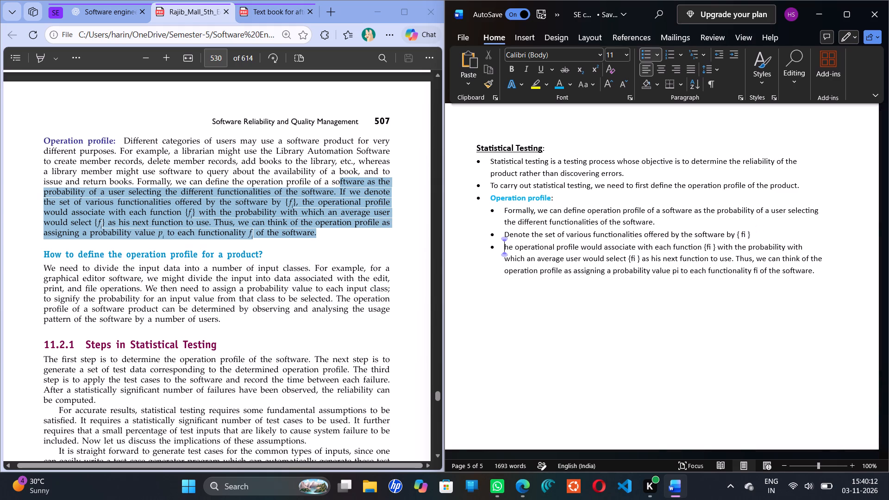
pyautogui.hotkey('shift', 't')
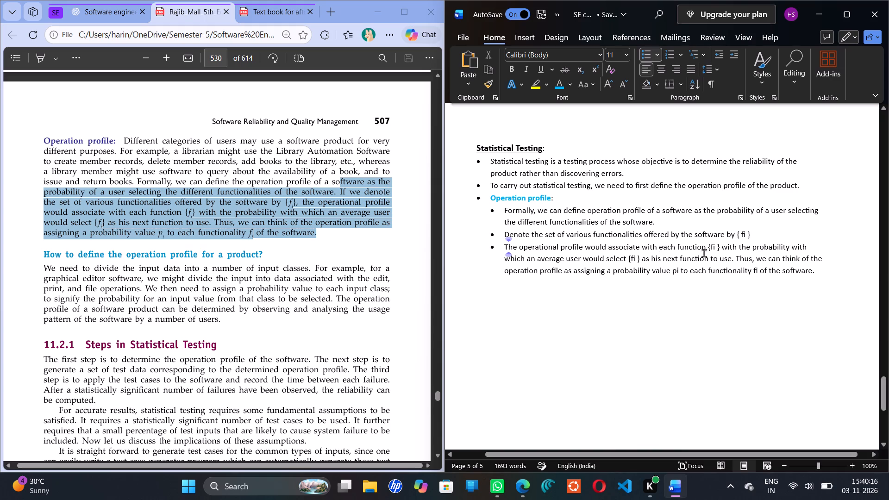
# Insert "{pi}" after "with the probability" in the third sub-bullet.
pyautogui.click(792, 248)
pyautogui.write('pi')
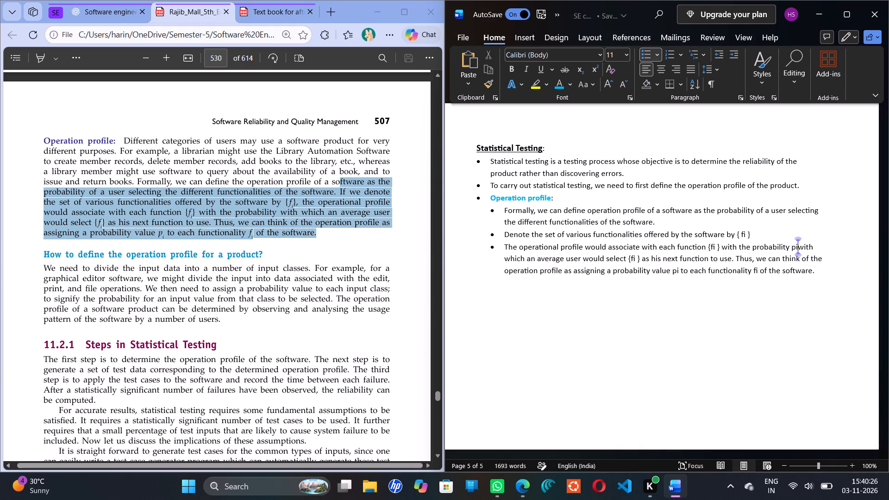
pyautogui.press('space')
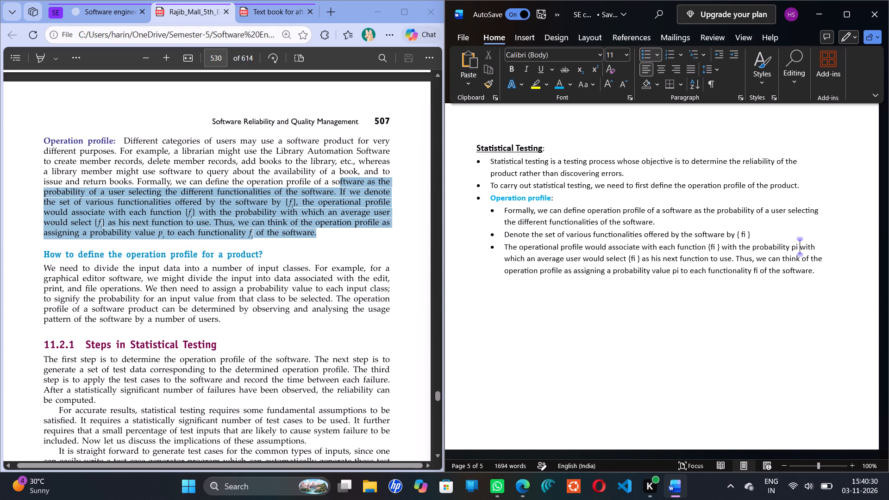
pyautogui.press('Left')
pyautogui.press('Left')
pyautogui.press('Left')
pyautogui.hotkey('shift', '{')
pyautogui.press('Right')
pyautogui.press('Right')
pyautogui.hotkey('shift', '}')
# Remove the extra space before the closing brace in both "{fi }" terms of the third sub-bullet.
pyautogui.click(716, 243)
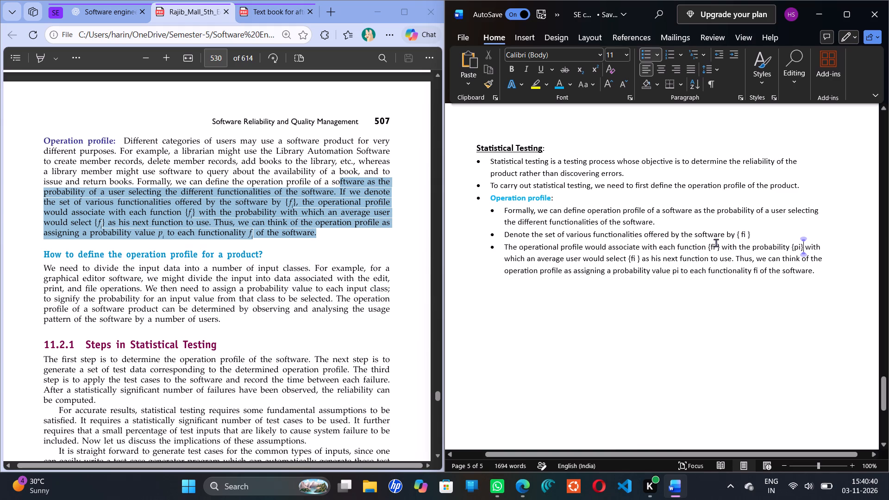
pyautogui.press('BackSpace')
pyautogui.press('Down')
pyautogui.press('Left')
pyautogui.press('Left')
pyautogui.press('Left')
pyautogui.press('Left')
pyautogui.press('Left')
pyautogui.press('Left')
pyautogui.press('Left')
pyautogui.press('Left')
pyautogui.press('Left')
pyautogui.press('Left')
pyautogui.press('Left')
pyautogui.press('Left')
pyautogui.press('Left')
pyautogui.press('Left')
pyautogui.press('Left')
pyautogui.press('Left')
pyautogui.press('Left')
pyautogui.press('Left')
pyautogui.press('Left')
pyautogui.press('Left')
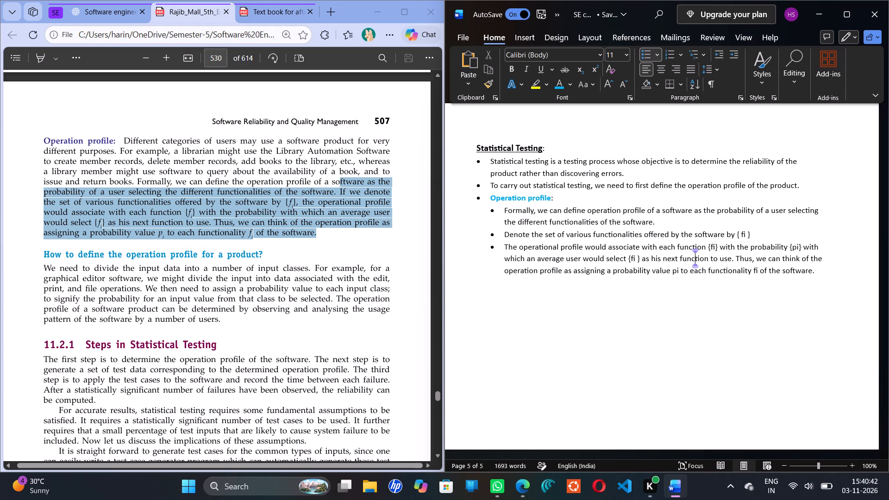
pyautogui.press('Left')
pyautogui.press('Left')
pyautogui.press('BackSpace')
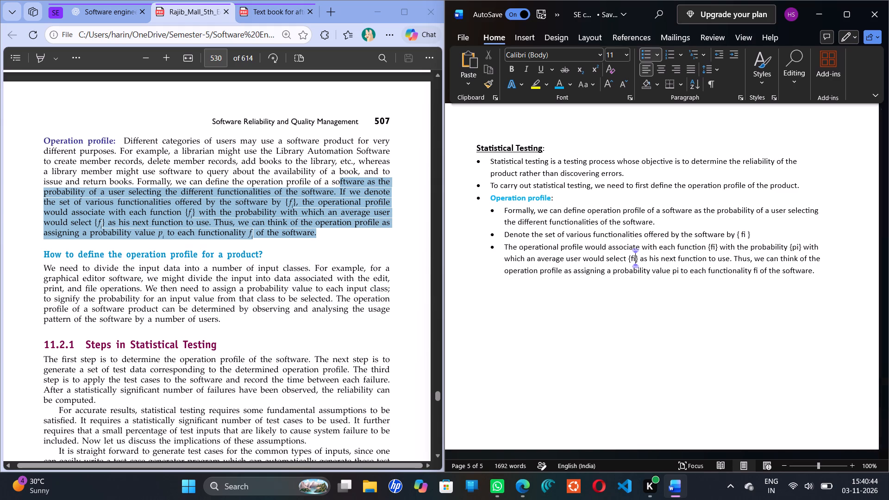
# Delete the sentence starting "Thus, we can think of" from the third sub-bullet, ending it at "next function to use.".
pyautogui.moveTo(735, 257); pyautogui.dragTo(808, 272)
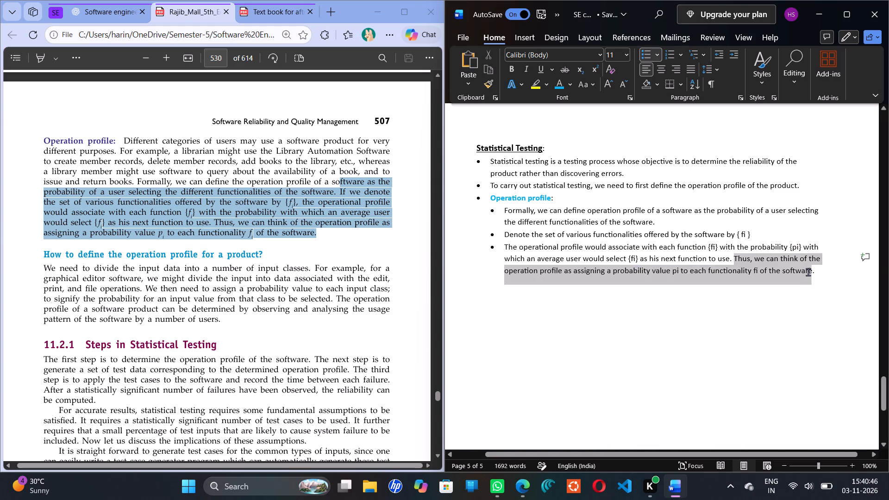
pyautogui.moveTo(808, 272); pyautogui.dragTo(809, 272)
pyautogui.press('BackSpace')
pyautogui.press('BackSpace')
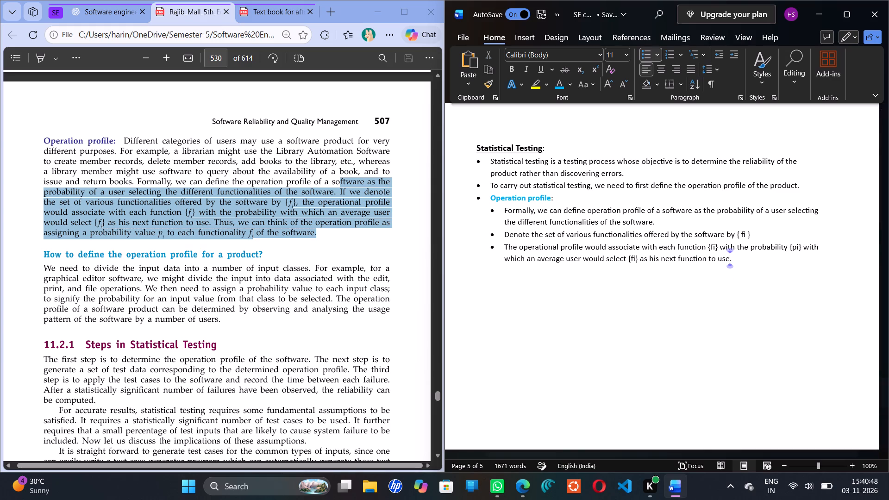
pyautogui.press('0')
pyautogui.press('Return')
pyautogui.press('BackSpace')
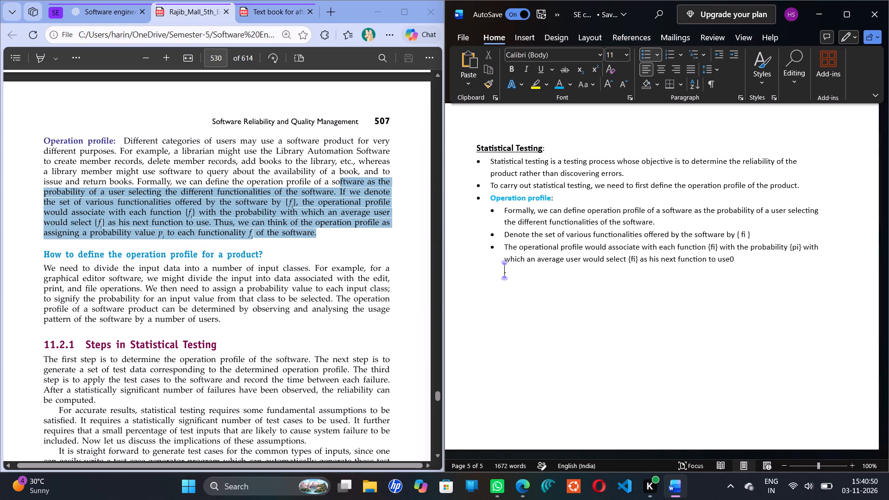
pyautogui.press('BackSpace')
pyautogui.press('BackSpace')
pyautogui.press('BackSpace')
pyautogui.press('BackSpace')
pyautogui.press('BackSpace')
pyautogui.press('Right')
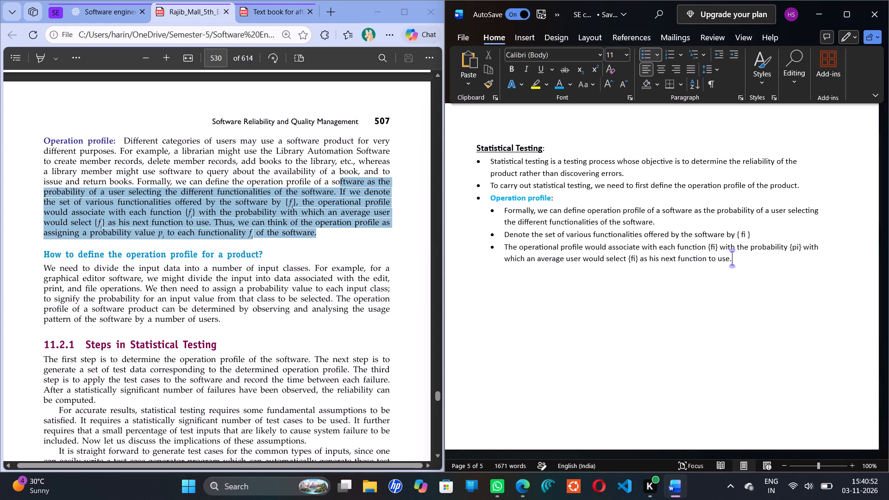
# Add a fourth sub-bullet under "Operation profile" reading "Ex:" and make "Ex" bold.
pyautogui.press('Return')
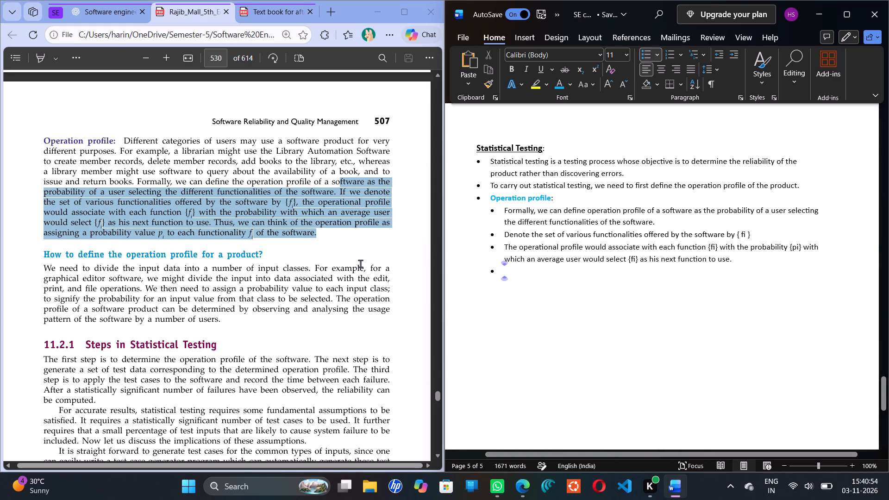
pyautogui.click(359, 264)
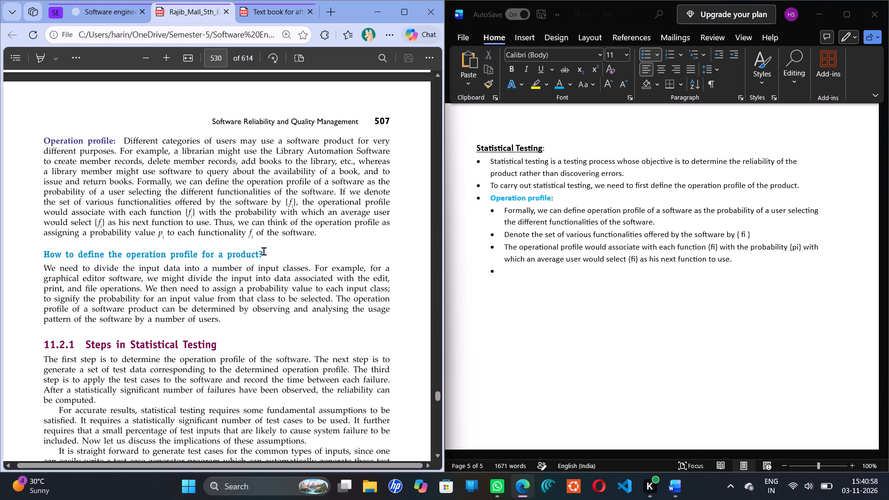
pyautogui.click(518, 269)
pyautogui.write('Ex:')
pyautogui.press('space')
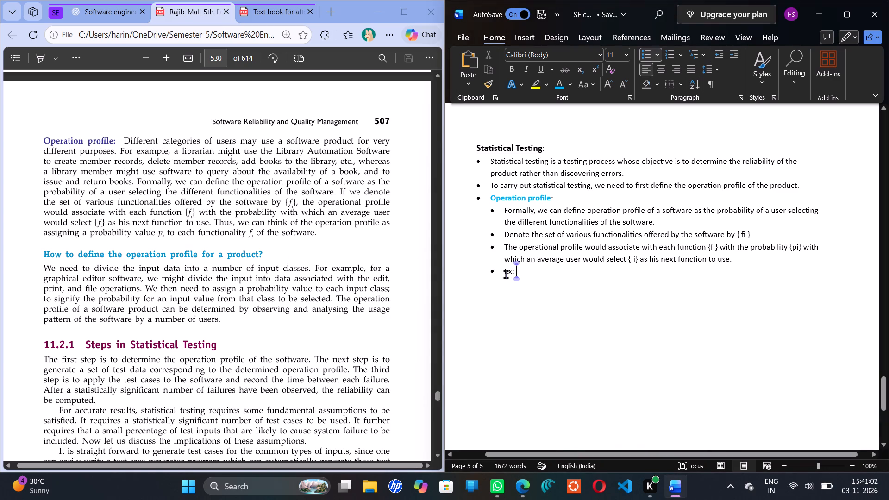
pyautogui.doubleClick(506, 274)
pyautogui.click(511, 258)
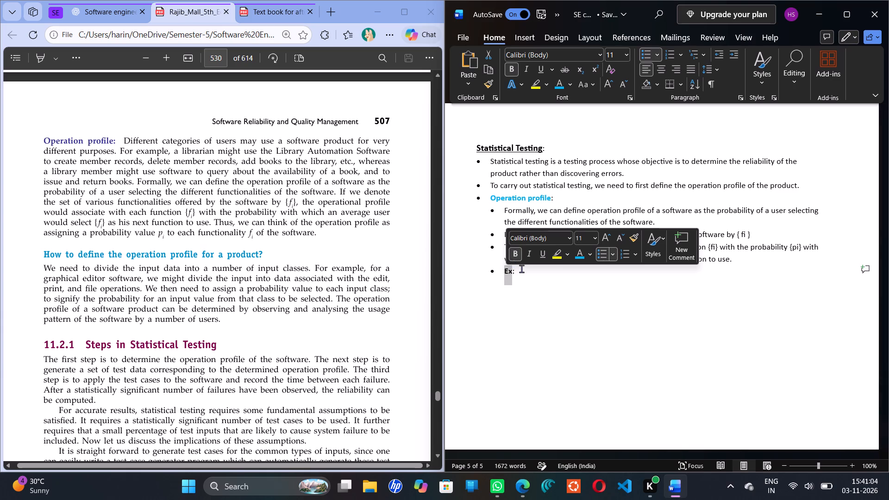
pyautogui.click(525, 271)
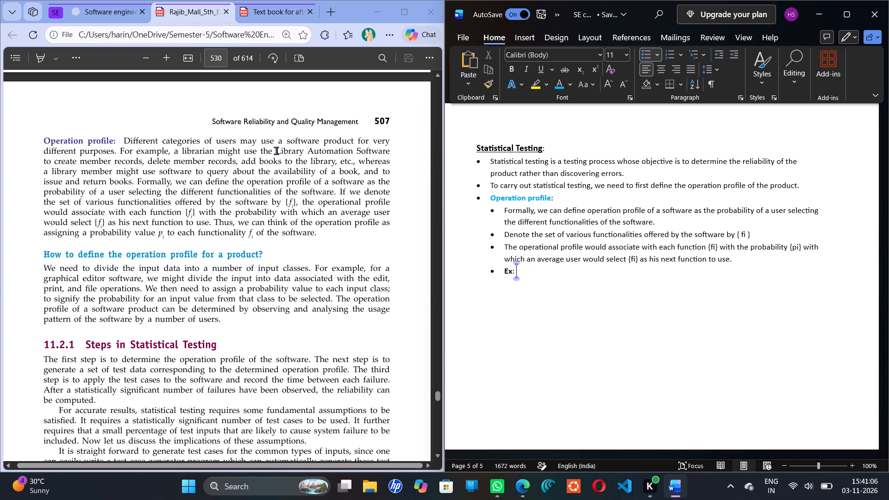
# Copy "Library Automation Software" from the textbook's operation profile paragraph and paste it after "Ex:".
pyautogui.moveTo(276, 151); pyautogui.dragTo(392, 151)
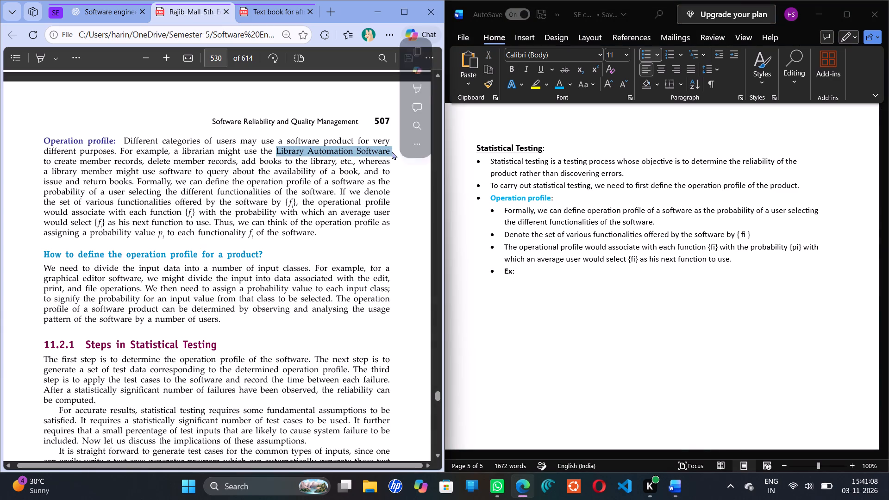
pyautogui.hotkey('ctrl', 'c')
pyautogui.click(556, 282)
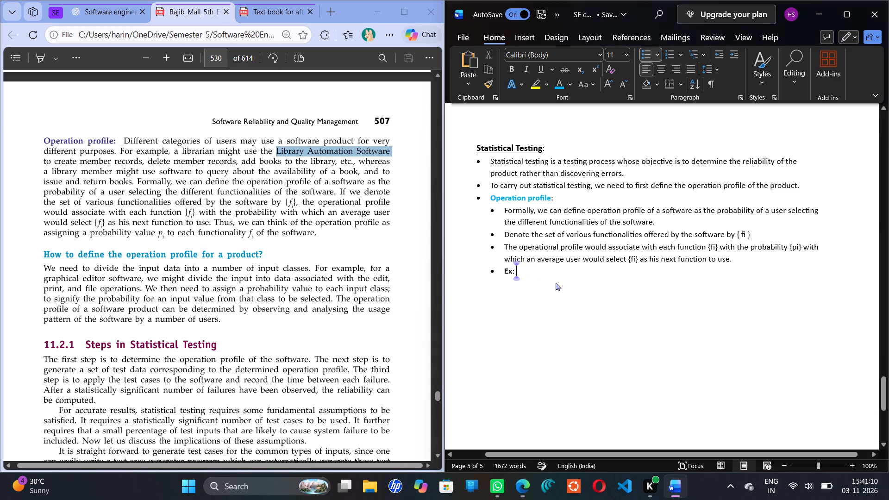
pyautogui.hotkey('ctrl', 'v')
# Add a nested bullet "Librarian -" followed by the textbook's text from "to create member records" through "etc.".
pyautogui.press('Return')
pyautogui.press('Tab')
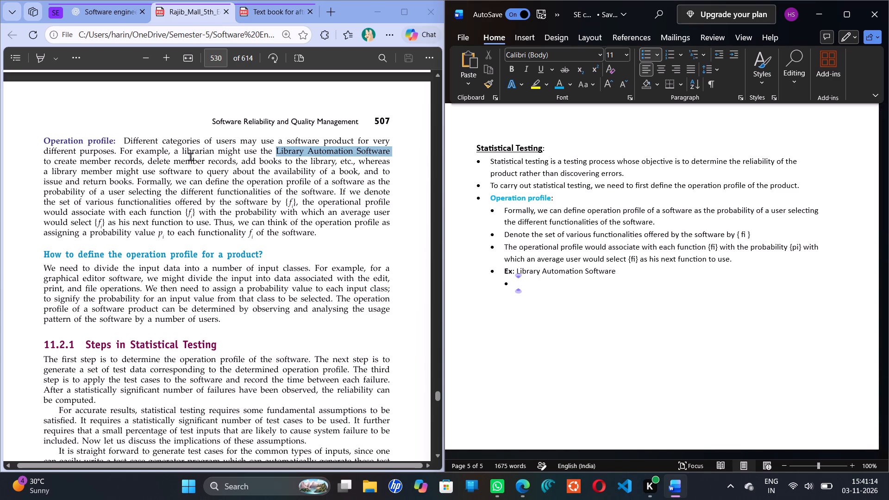
pyautogui.write('Libbra')
pyautogui.press('BackSpace')
pyautogui.press('BackSpace')
pyautogui.press('BackSpace')
pyautogui.write('rarian -')
pyautogui.press('space')
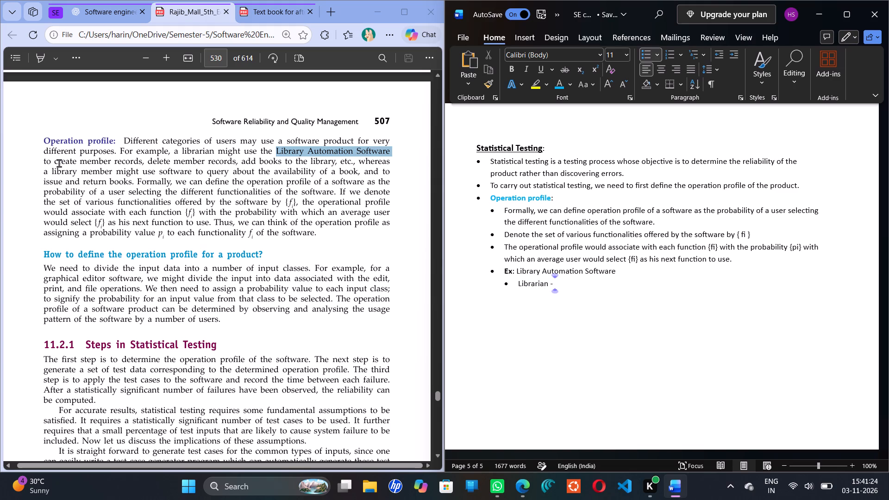
pyautogui.moveTo(44, 163); pyautogui.dragTo(307, 163)
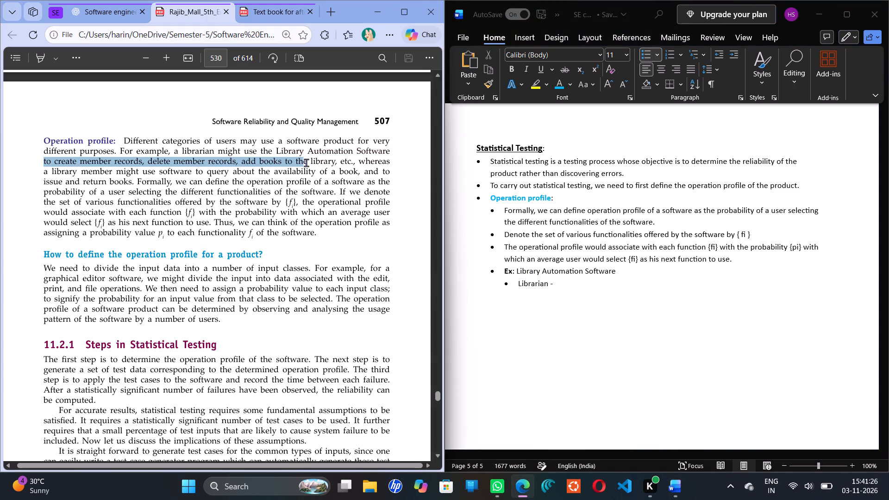
pyautogui.moveTo(307, 163); pyautogui.dragTo(352, 159)
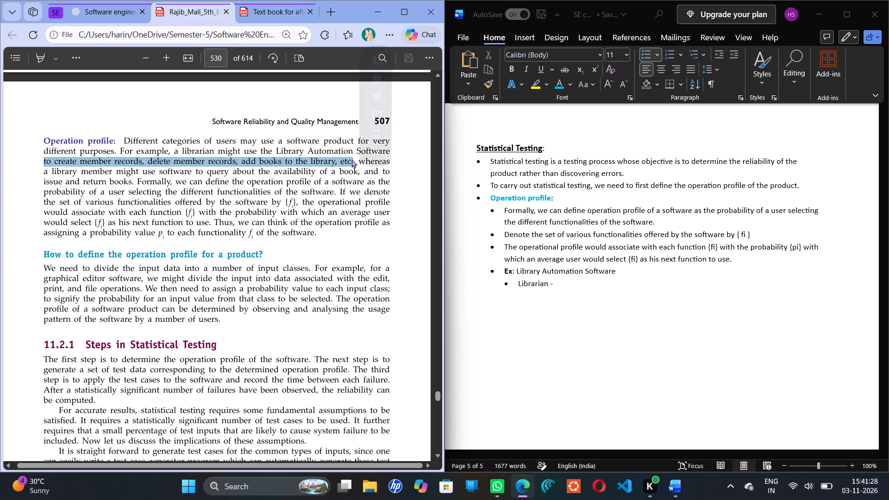
pyautogui.hotkey('ctrl', 'c')
pyautogui.click(598, 282)
pyautogui.hotkey('ctrl', 'v')
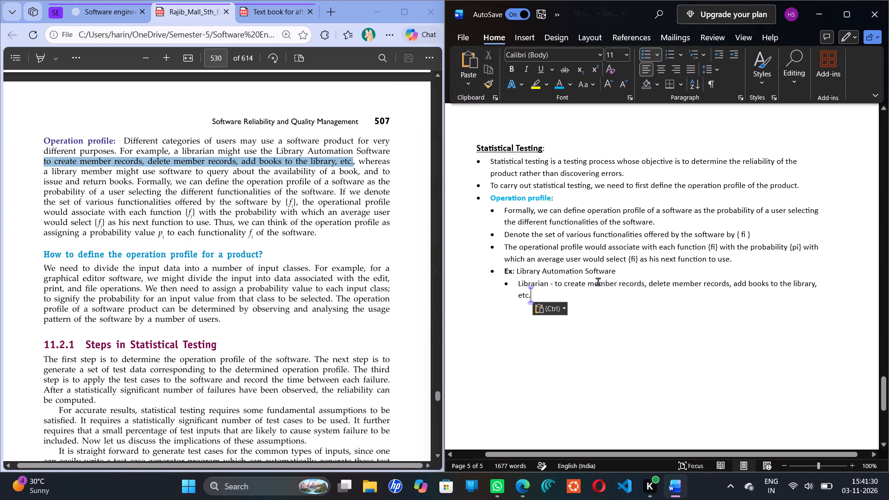
# Delete "the" before "library" in the Librarian bullet.
pyautogui.click(555, 284)
pyautogui.doubleClick(783, 287)
pyautogui.press('BackSpace')
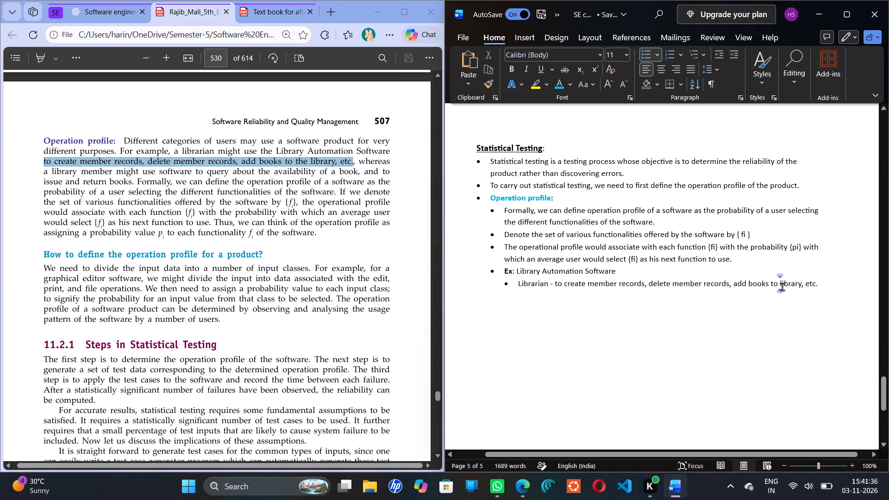
# Add a nested bullet "Library member -" followed by the textbook's text from "to query about" through "issue and return books.".
pyautogui.click(829, 288)
pyautogui.press('Return')
pyautogui.write('Libr')
pyautogui.press('BackSpace')
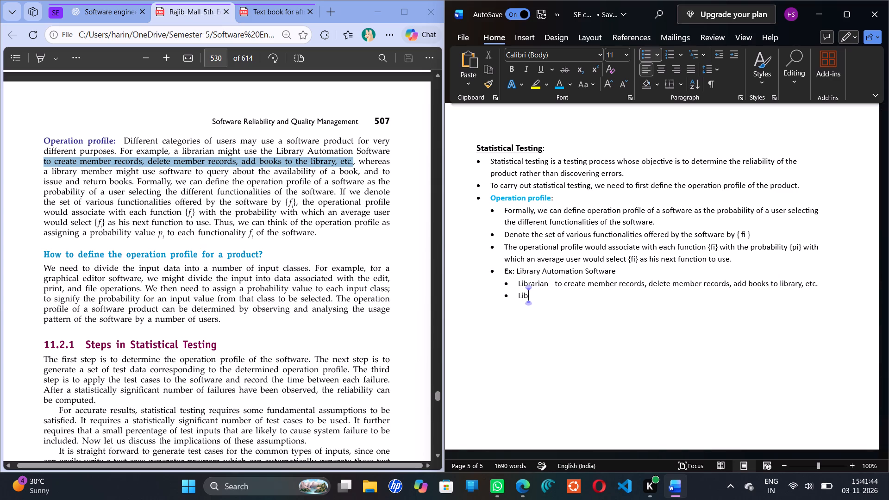
pyautogui.write('rary member -')
pyautogui.press('space')
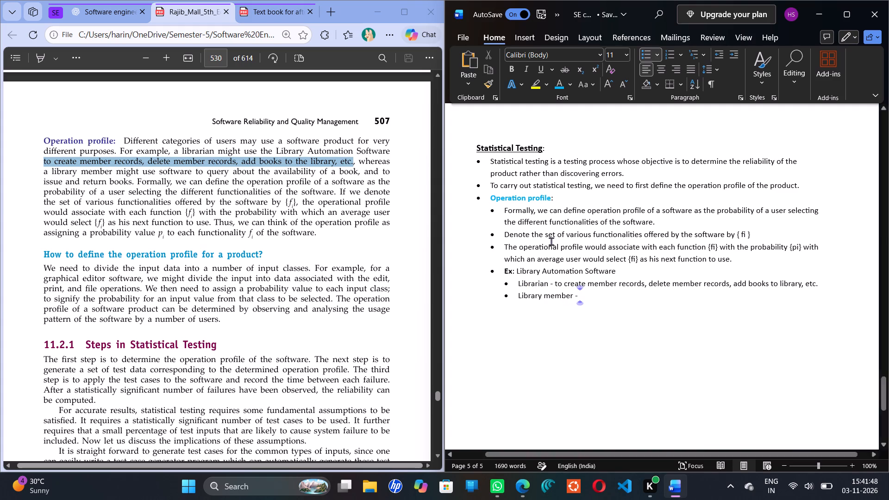
pyautogui.click(377, 244)
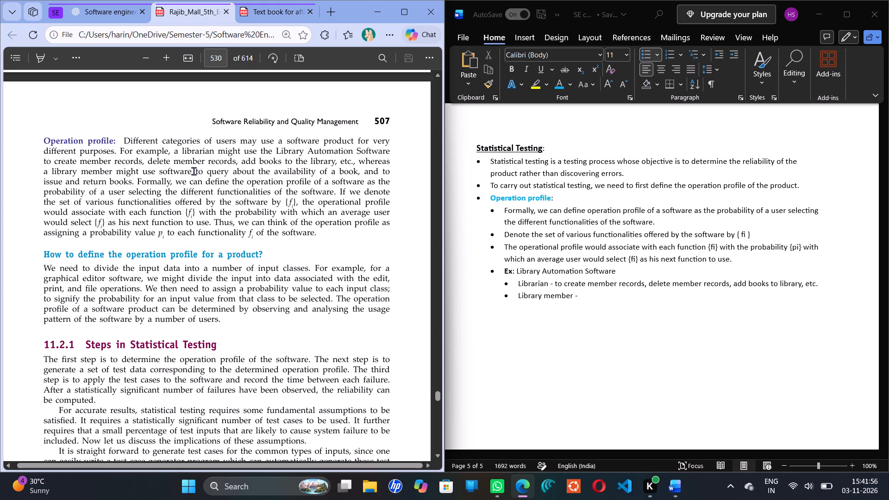
pyautogui.moveTo(194, 171); pyautogui.dragTo(242, 175)
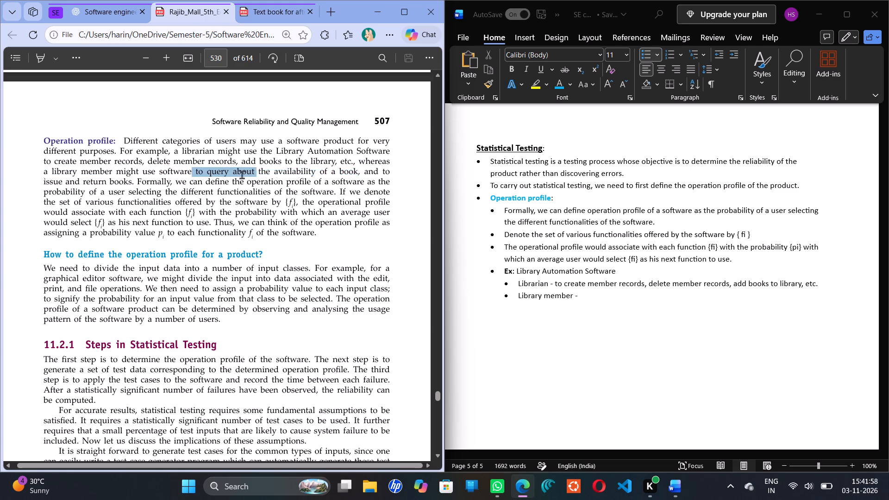
pyautogui.moveTo(242, 175); pyautogui.dragTo(135, 181)
pyautogui.hotkey('ctrl', 'c')
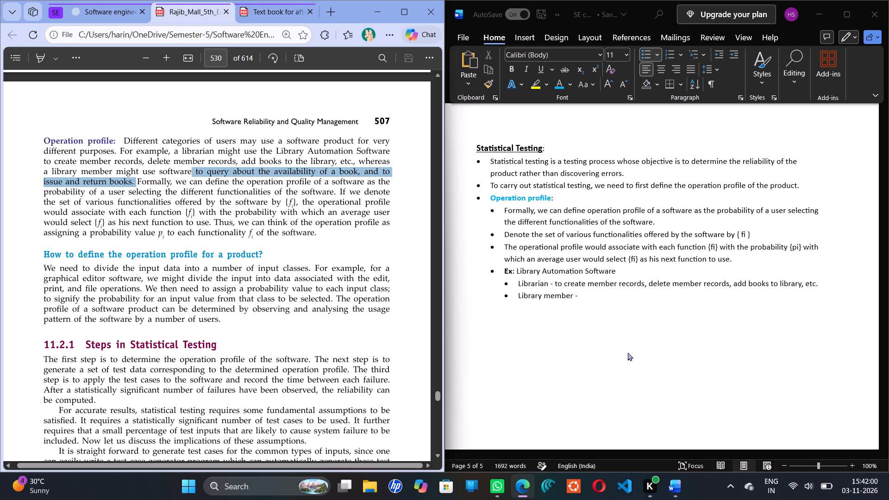
pyautogui.click(628, 352)
pyautogui.hotkey('ctrl', 'v')
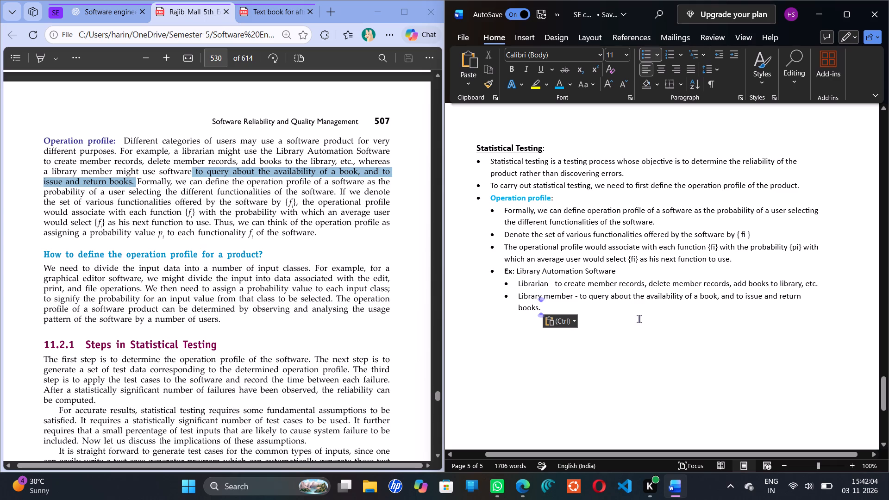
# Delete "the" before "availability" in the Library member bullet.
pyautogui.doubleClick(639, 298)
pyautogui.press('BackSpace')
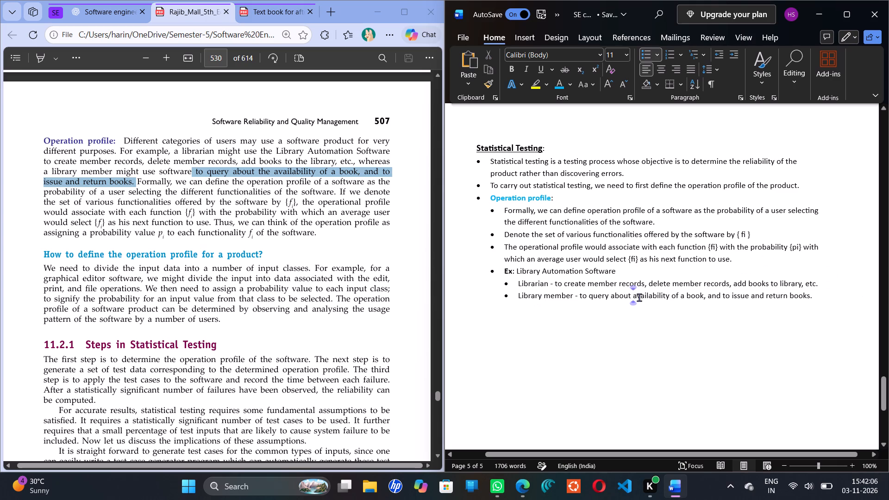
# Start a new top-level bullet below the example and paste in the textbook heading "How to define the operation profile for a product?".
pyautogui.click(833, 307)
pyautogui.press('Return')
pyautogui.press('BackSpace')
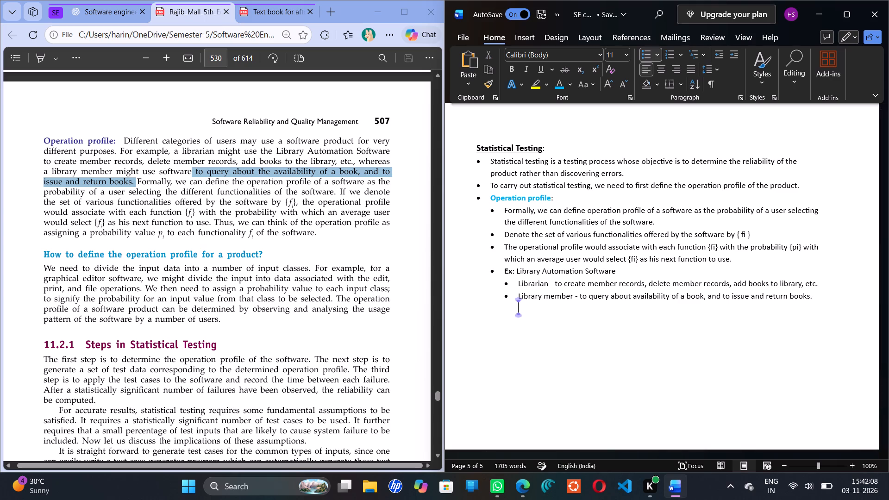
pyautogui.press('BackSpace')
pyautogui.press('BackSpace')
pyautogui.hotkey('ctrl', 'shift', 'l')
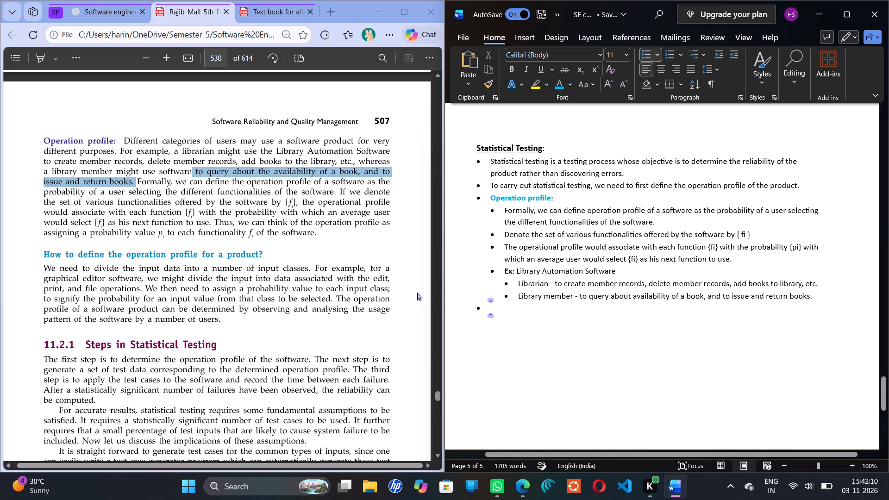
pyautogui.moveTo(44, 253); pyautogui.dragTo(281, 256)
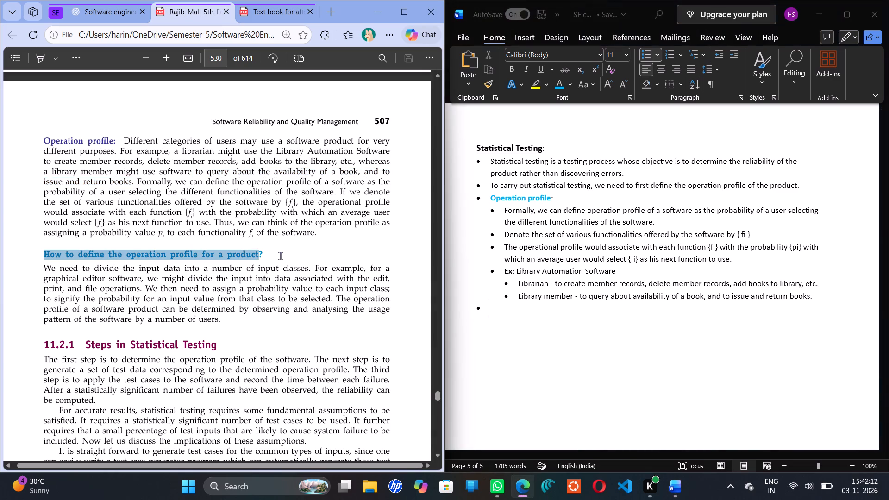
pyautogui.moveTo(281, 256); pyautogui.dragTo(265, 253)
pyautogui.hotkey('ctrl', 'c')
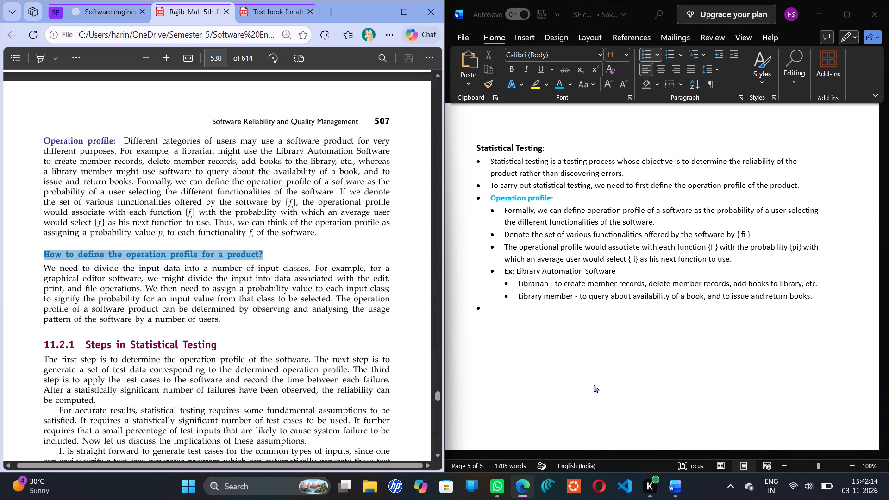
pyautogui.click(594, 384)
pyautogui.hotkey('ctrl', 'v')
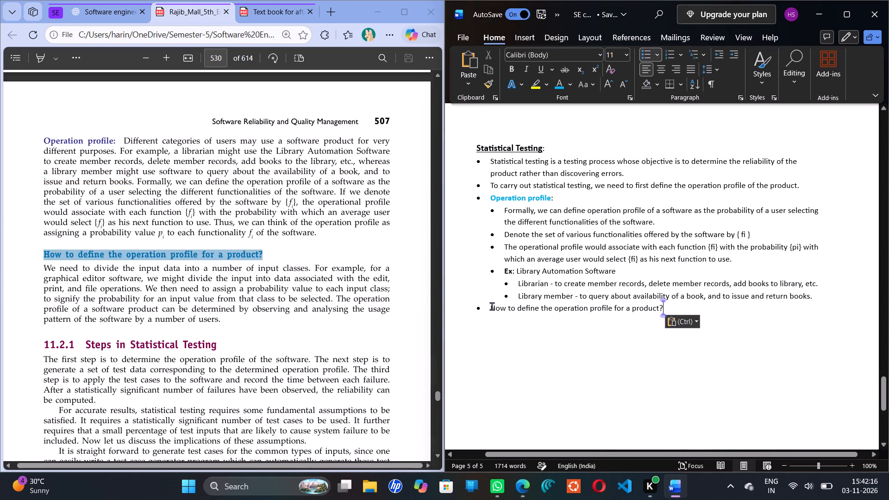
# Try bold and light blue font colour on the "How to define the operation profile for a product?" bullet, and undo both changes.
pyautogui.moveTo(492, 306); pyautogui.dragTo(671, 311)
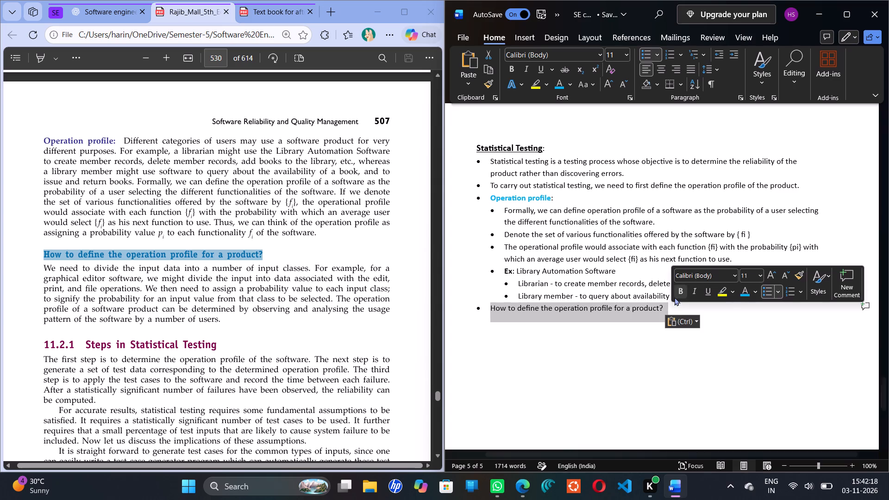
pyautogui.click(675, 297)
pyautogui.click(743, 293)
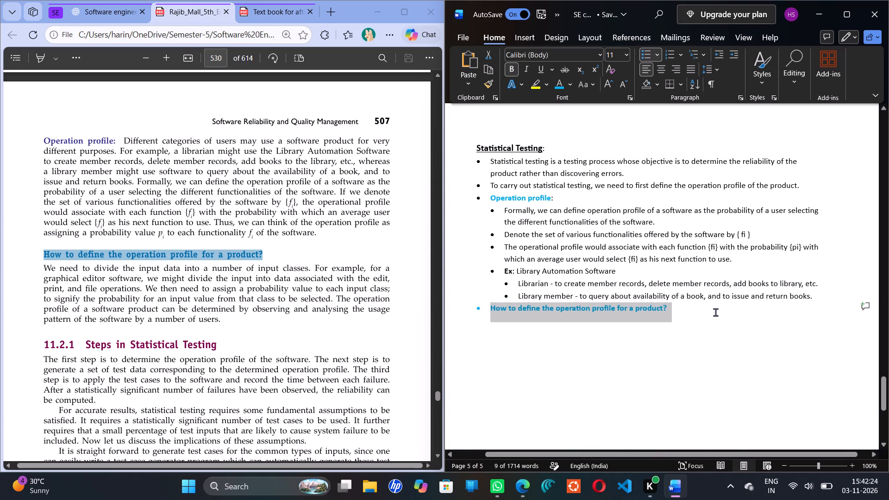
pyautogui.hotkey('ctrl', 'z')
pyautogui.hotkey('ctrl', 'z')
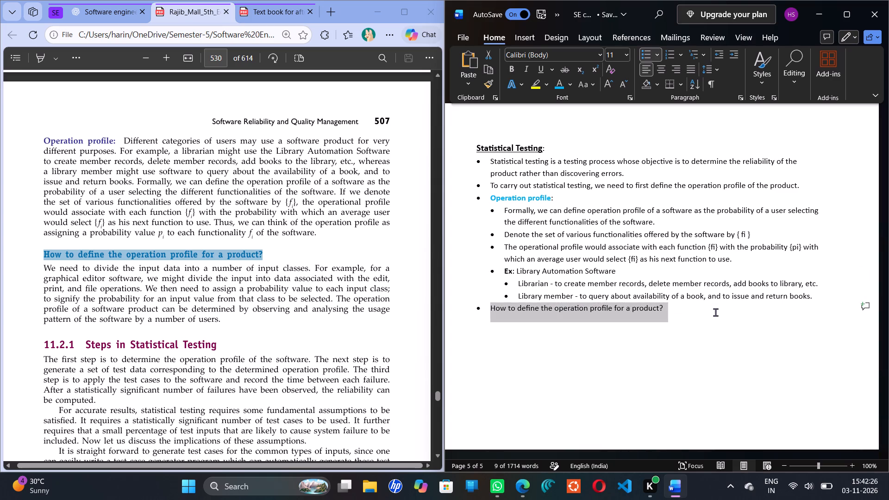
# Add a colon after "How to define the operation profile for a product?" and start a nested bullet beneath it.
pyautogui.click(716, 312)
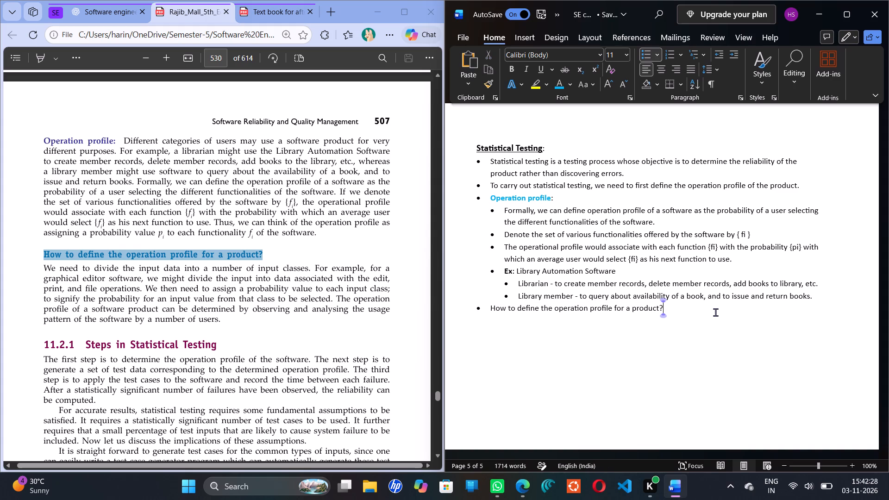
pyautogui.hotkey('shift', ':')
pyautogui.press('Return')
pyautogui.press('Tab')
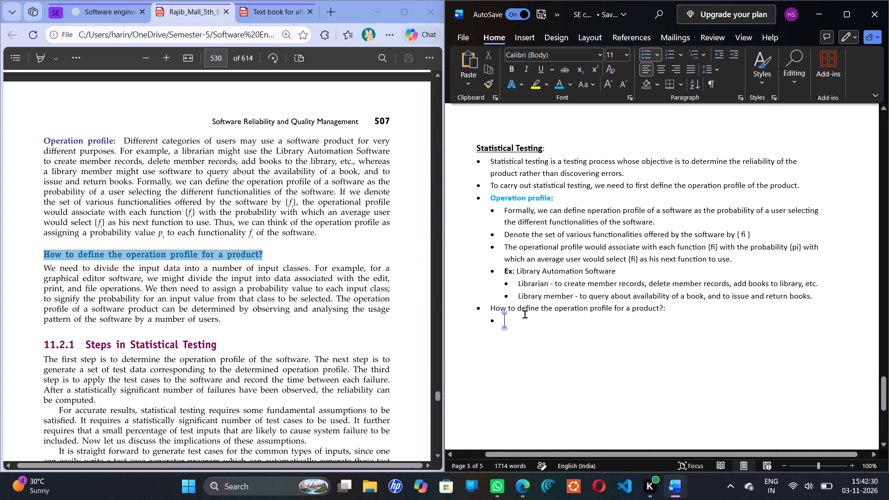
# Make the heading words "How to define the operation profile for a product" bold and light blue, excluding the closing punctuation.
pyautogui.moveTo(490, 306); pyautogui.dragTo(503, 307)
pyautogui.moveTo(503, 307); pyautogui.dragTo(660, 308)
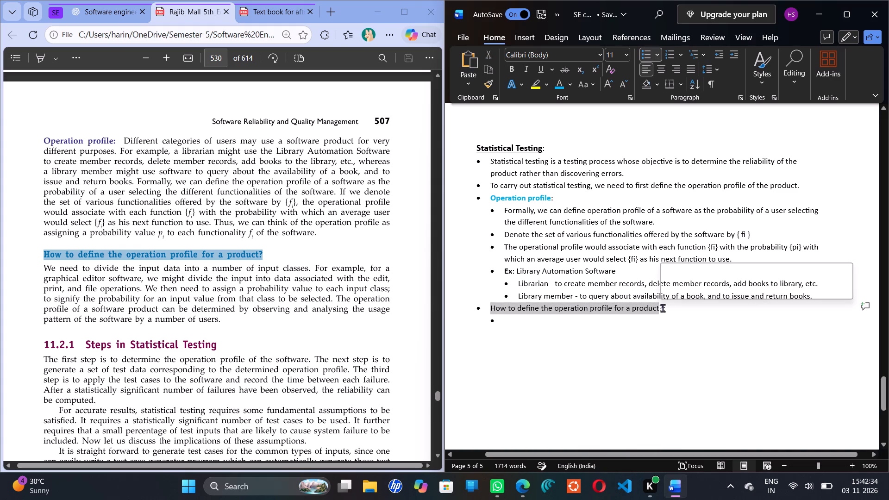
pyautogui.click(666, 289)
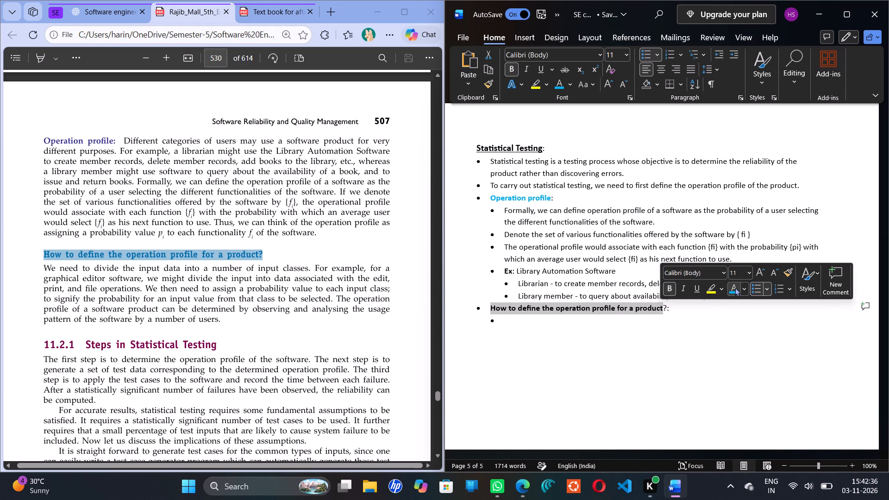
pyautogui.click(735, 287)
pyautogui.click(710, 315)
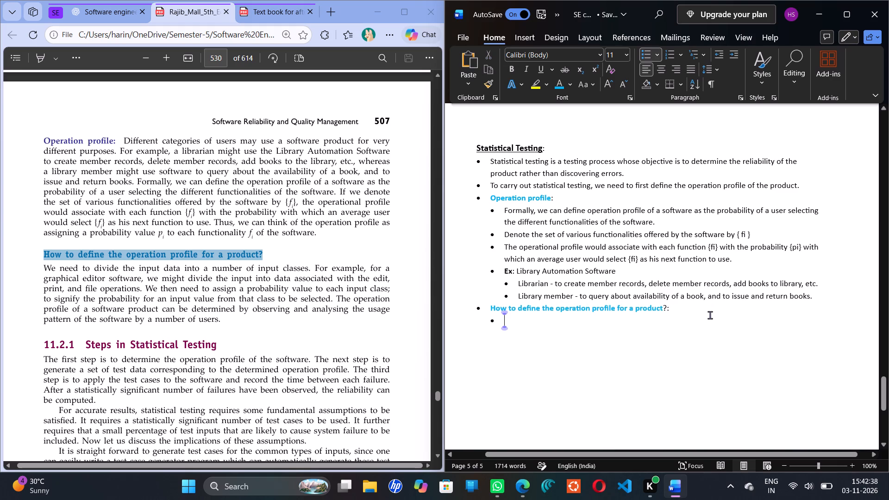
# Replace the plain "?:" ending of the operation profile question heading with a bold, light blue question mark.
pyautogui.click(701, 300)
pyautogui.press('Down')
pyautogui.press('Left')
pyautogui.press('BackSpace')
pyautogui.press('Right')
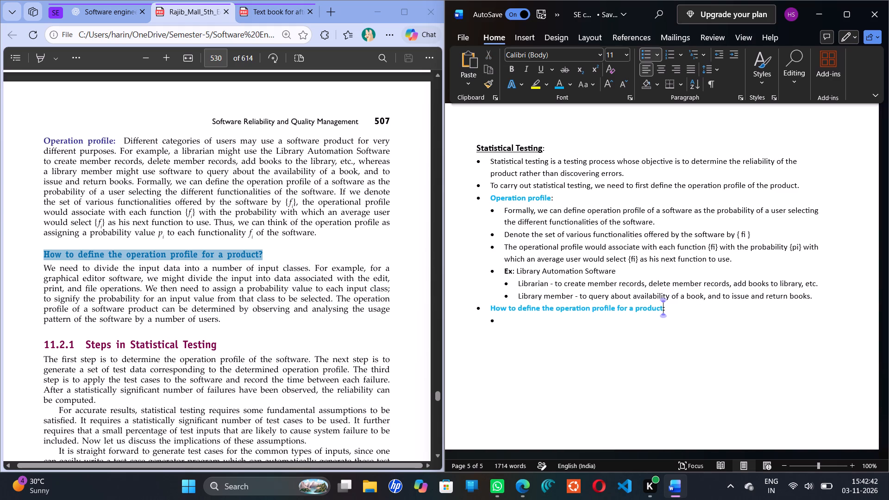
pyautogui.press('BackSpace')
pyautogui.hotkey('shift', '?')
pyautogui.press('BackSpace')
pyautogui.press('Left')
pyautogui.press('Right')
pyautogui.hotkey('shift', '?')
# Copy the textbook phrase "divide the input data into a number of input classes" for the nested bullet under the question heading.
pyautogui.click(510, 310)
pyautogui.click(508, 317)
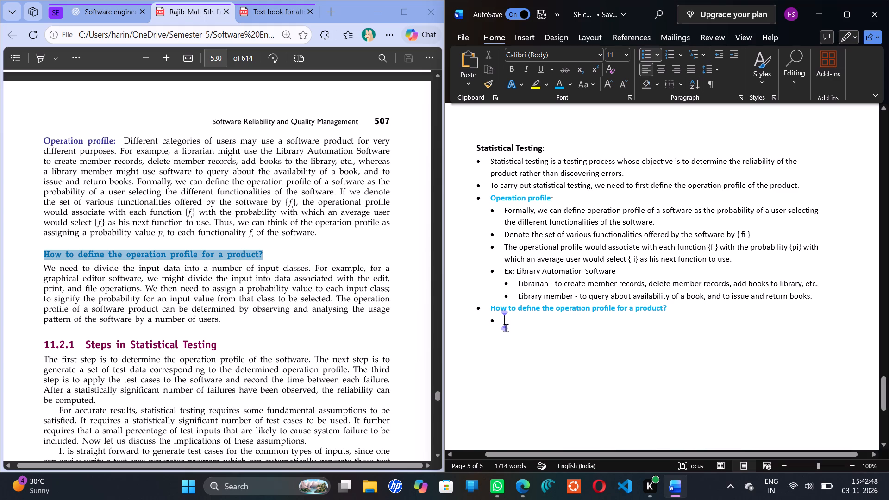
pyautogui.click(506, 328)
pyautogui.click(231, 386)
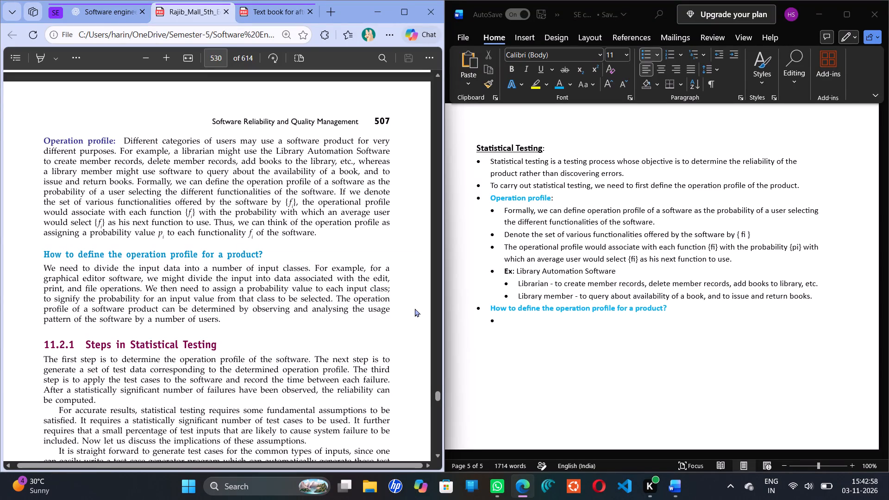
pyautogui.click(559, 375)
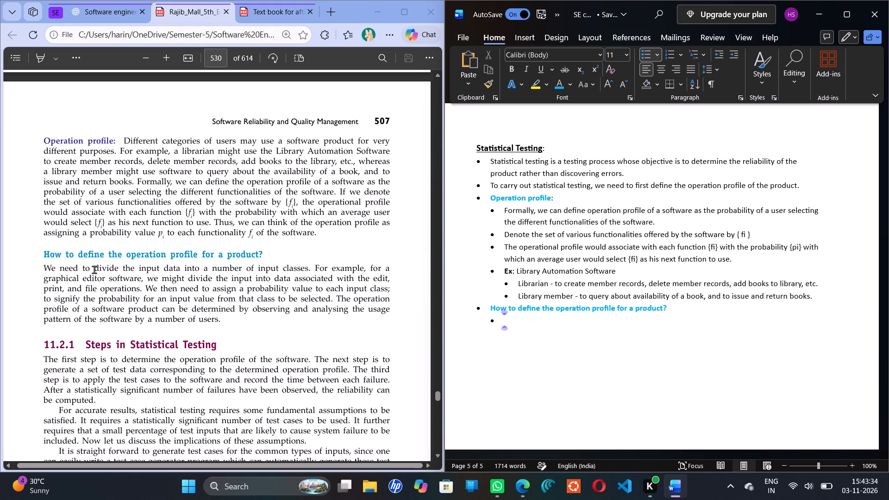
pyautogui.moveTo(94, 270); pyautogui.dragTo(300, 269)
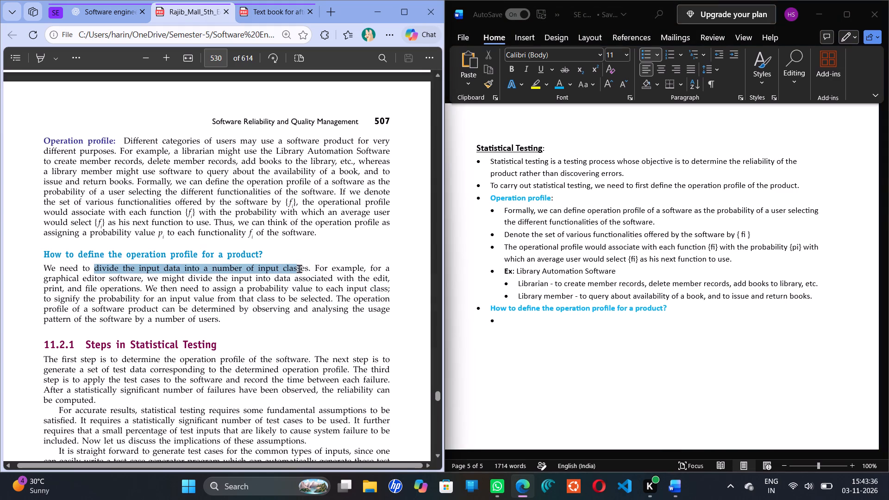
pyautogui.moveTo(300, 269); pyautogui.dragTo(306, 269)
pyautogui.hotkey('ctrl', 'c')
pyautogui.click(595, 399)
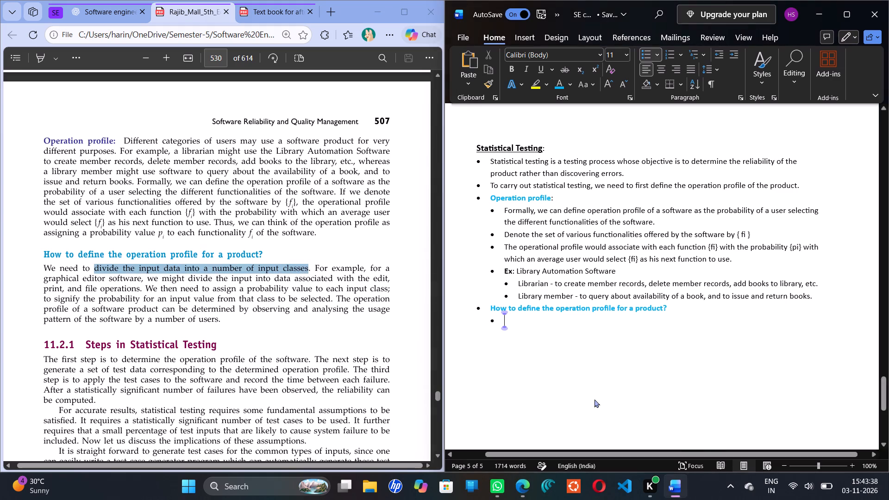
# Try "Step -1" as the nested bullet's text, and remove both the text and the bullet.
pyautogui.write('Step -1')
pyautogui.press('BackSpace')
pyautogui.press('BackSpace')
pyautogui.press('BackSpace')
pyautogui.press('BackSpace')
pyautogui.press('BackSpace')
pyautogui.press('BackSpace')
pyautogui.press('BackSpace')
pyautogui.press('BackSpace')
pyautogui.press('BackSpace')
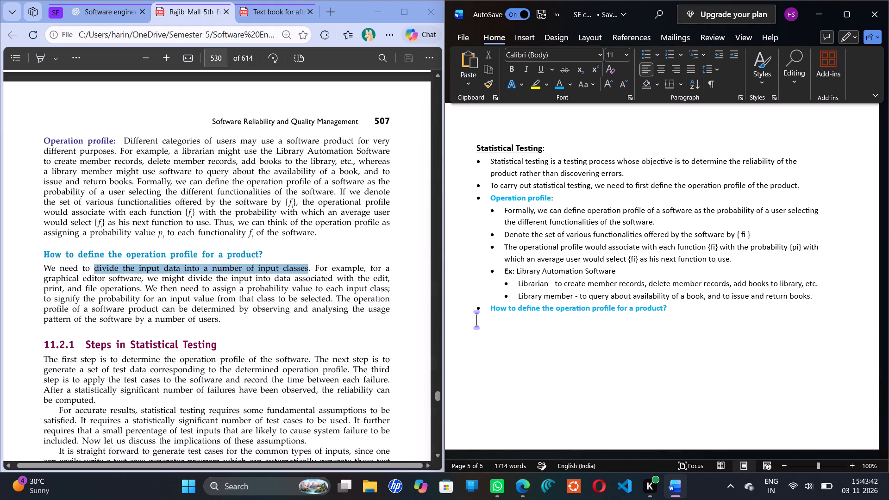
# Start an indented numbered list with the copied phrase as item 1), reading "Divide the input data into a number of input classes.".
pyautogui.press('Tab')
pyautogui.write('1)')
pyautogui.press('space')
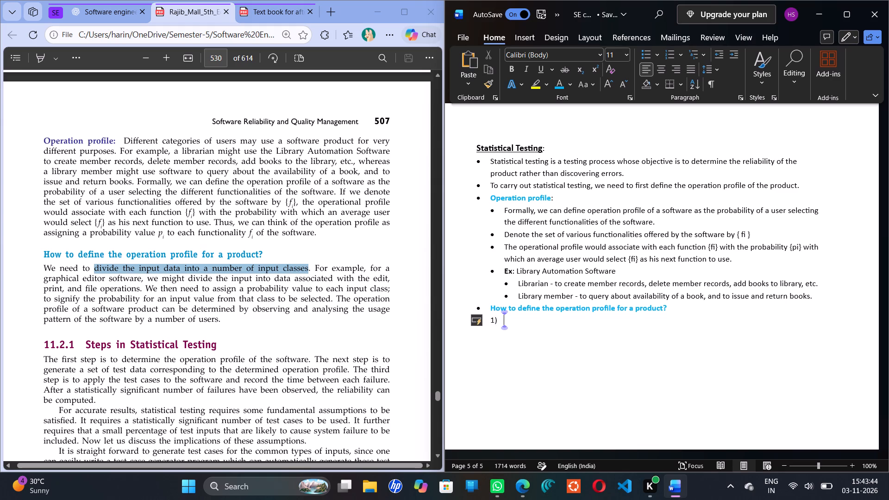
pyautogui.hotkey('ctrl', 'v')
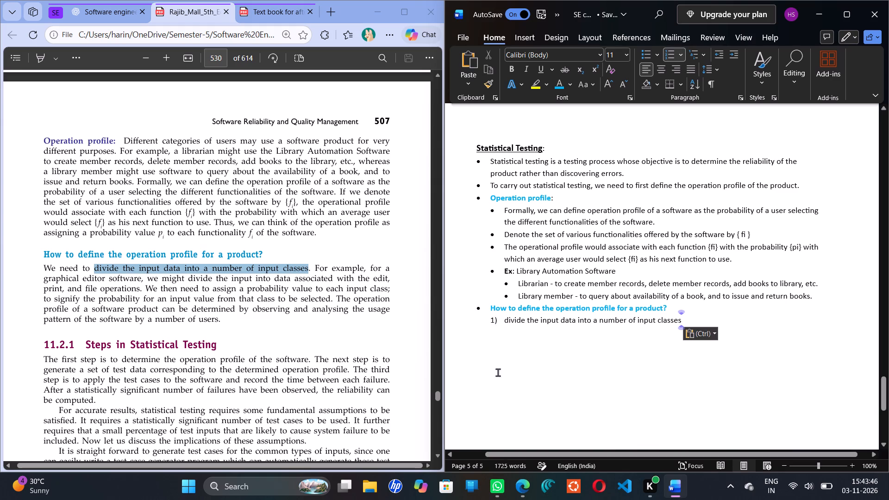
pyautogui.click(508, 319)
pyautogui.press('BackSpace')
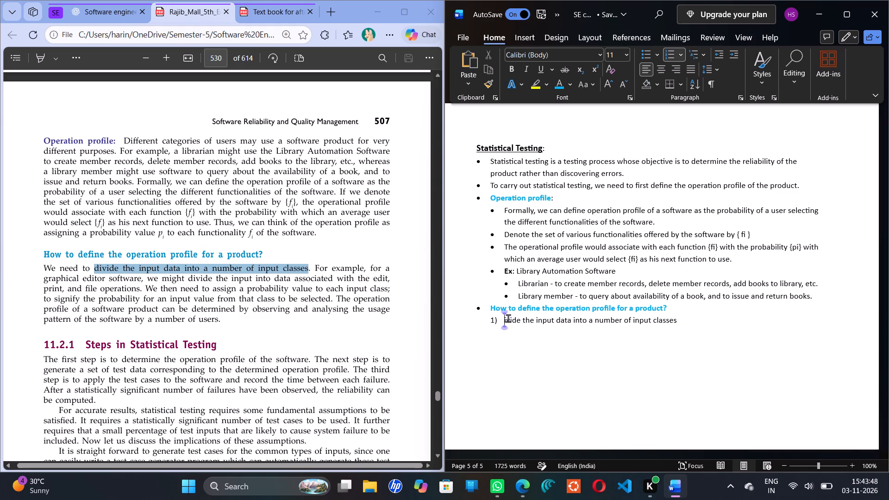
pyautogui.hotkey('shift', 'd')
pyautogui.click(732, 321)
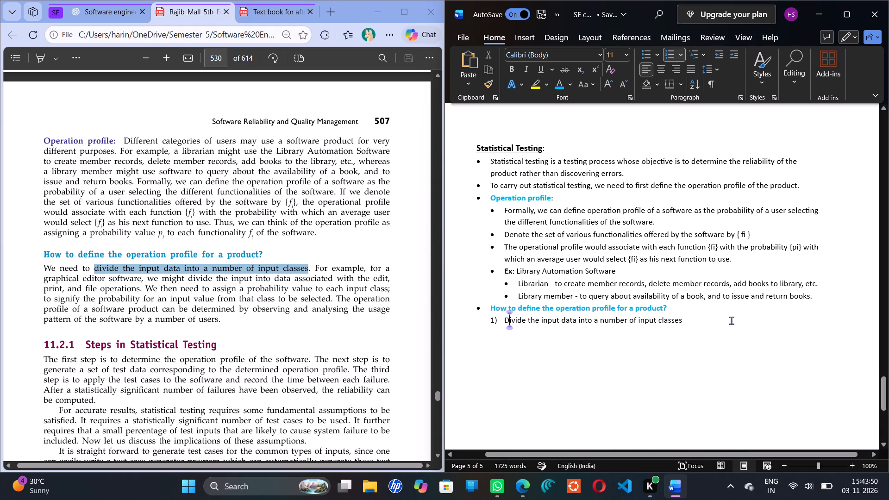
pyautogui.press('.')
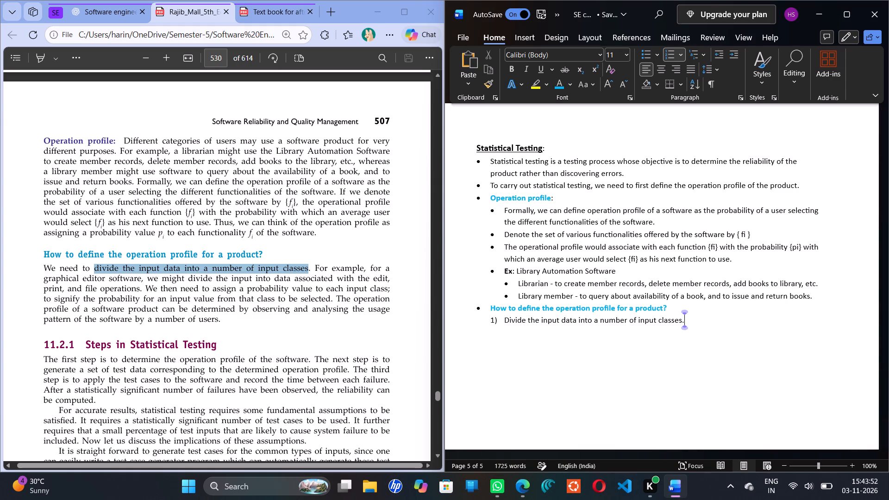
# Add item 2) with the textbook text from "assign a probability value" through "from that class to be selected.", capitalising "Assign".
pyautogui.press('Return')
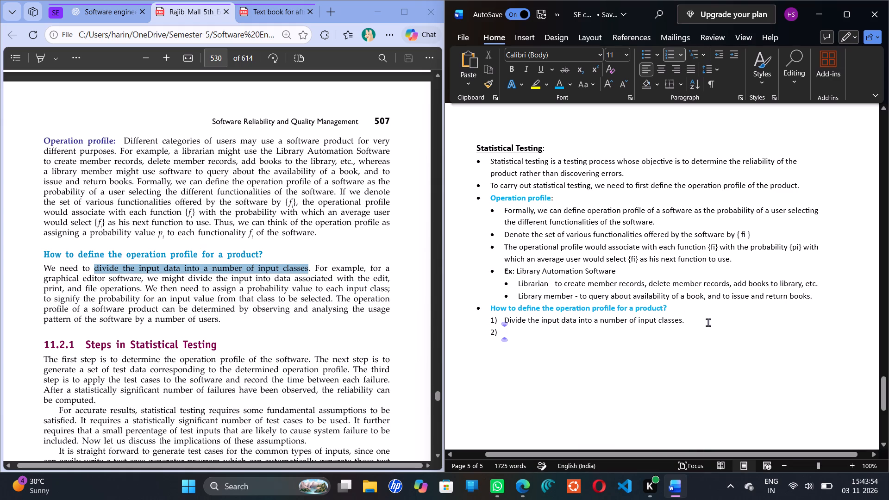
pyautogui.click(310, 332)
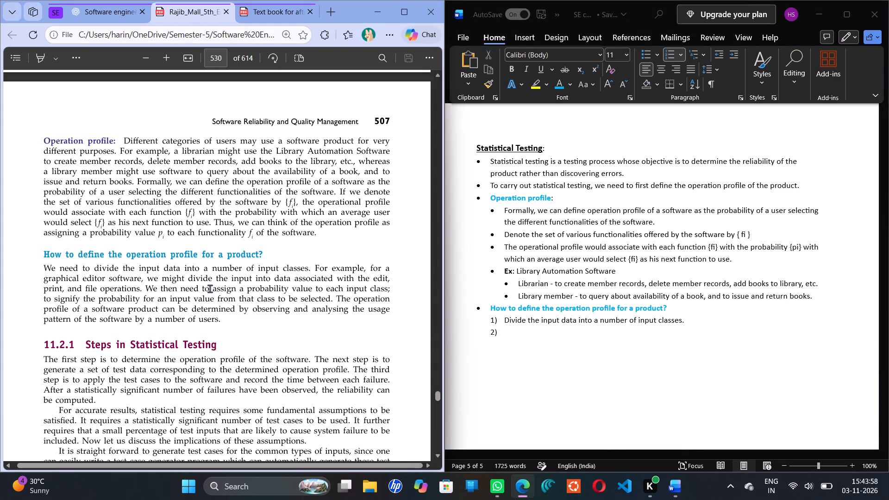
pyautogui.moveTo(213, 289); pyautogui.dragTo(313, 294)
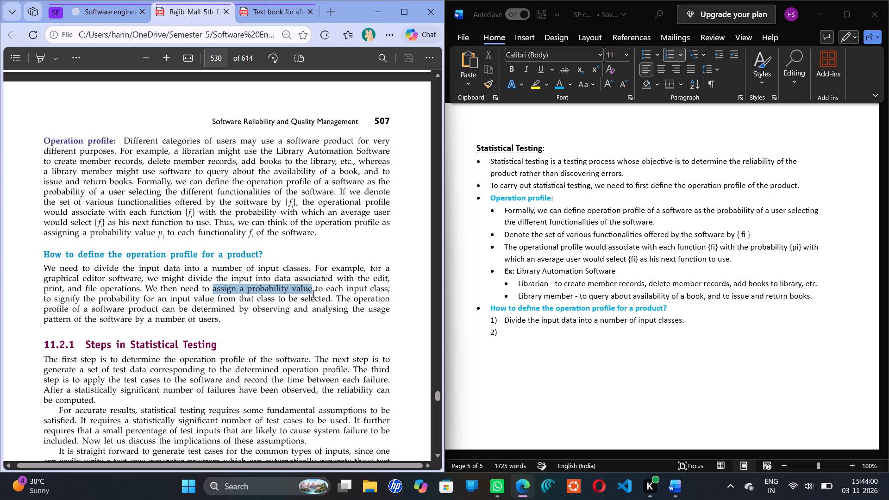
pyautogui.moveTo(313, 294); pyautogui.dragTo(331, 297)
pyautogui.click(356, 200)
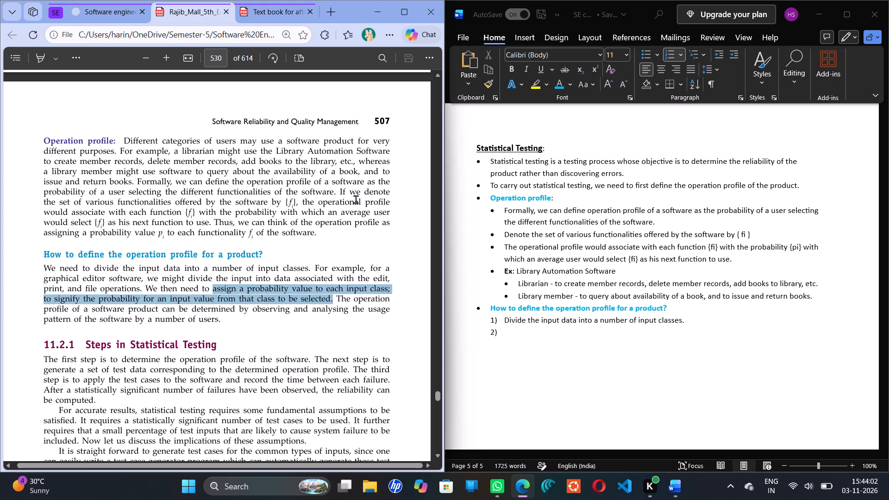
pyautogui.click(526, 345)
pyautogui.hotkey('ctrl', 'v')
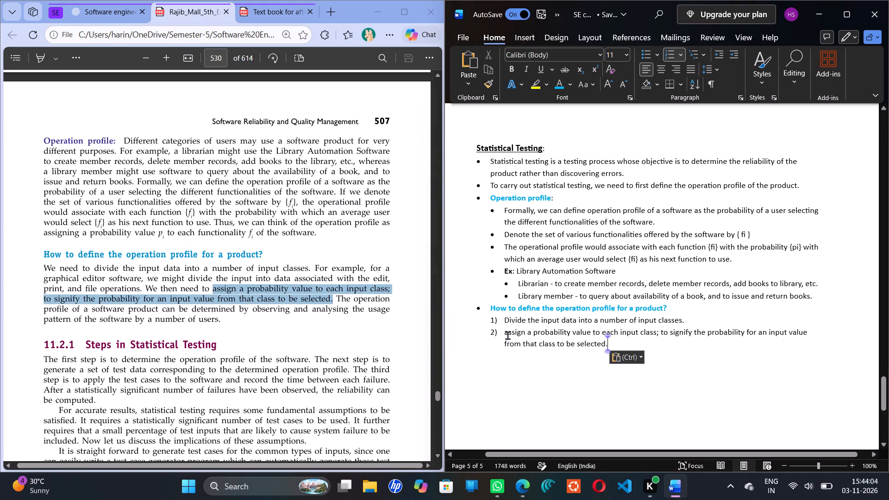
pyautogui.click(507, 335)
pyautogui.press('BackSpace')
pyautogui.hotkey('shift', 'a')
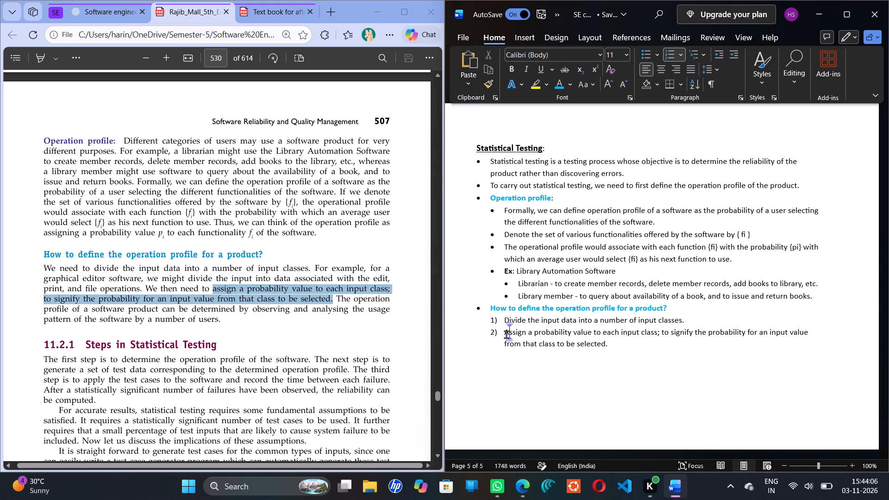
pyautogui.click(632, 335)
pyautogui.click(631, 346)
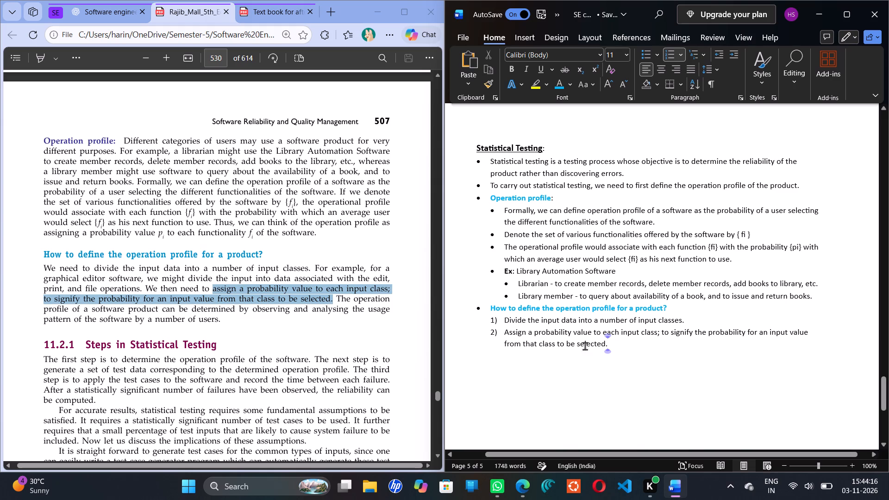
# Replace "that" with "the" before "class to be selected" in item 2).
pyautogui.doubleClick(532, 346)
pyautogui.write('the')
pyautogui.press('space')
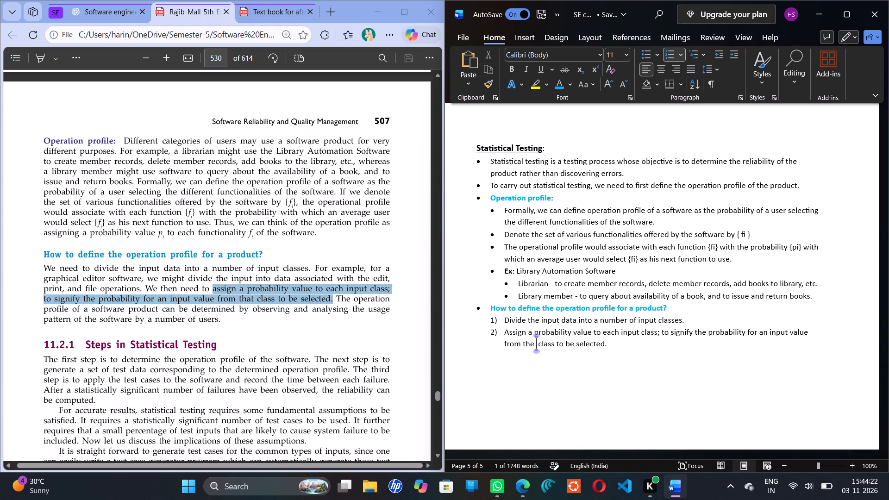
pyautogui.press('BackSpace')
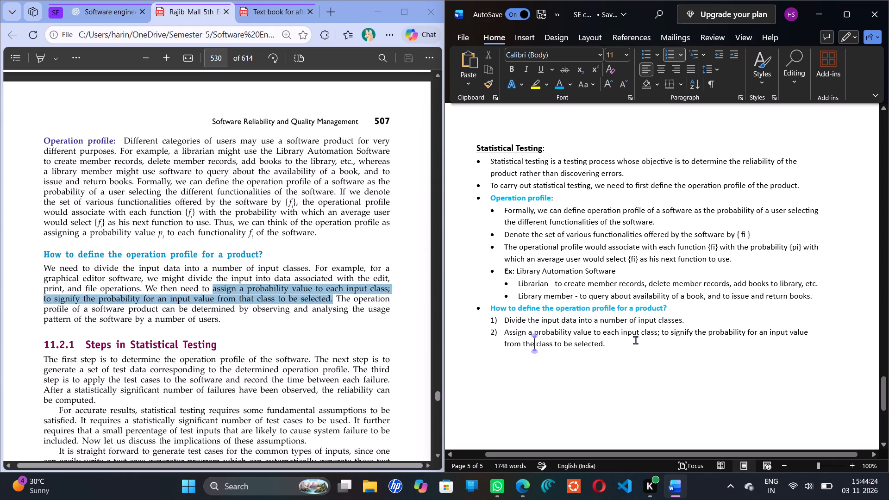
# Add item 3) with the textbook sentence from "The operation profile of a software product" through "by a number of users.".
pyautogui.click(636, 340)
pyautogui.press('Return')
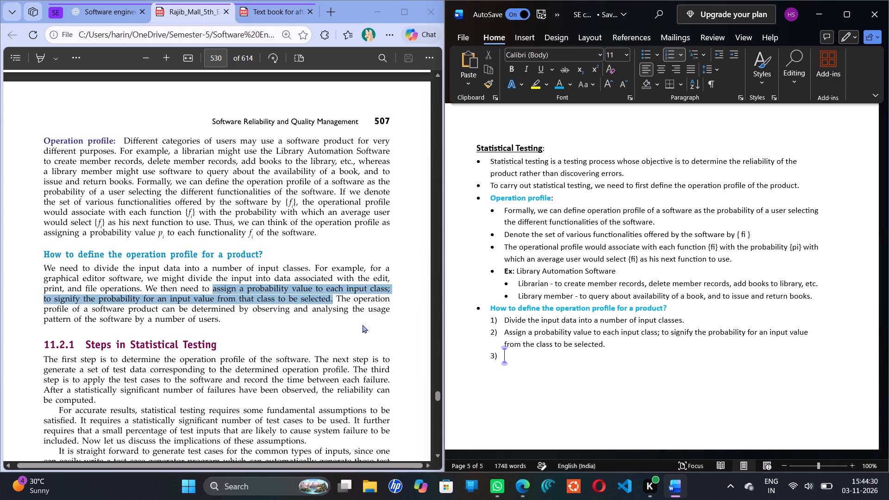
pyautogui.moveTo(335, 297); pyautogui.dragTo(220, 326)
pyautogui.hotkey('ctrl', 'c')
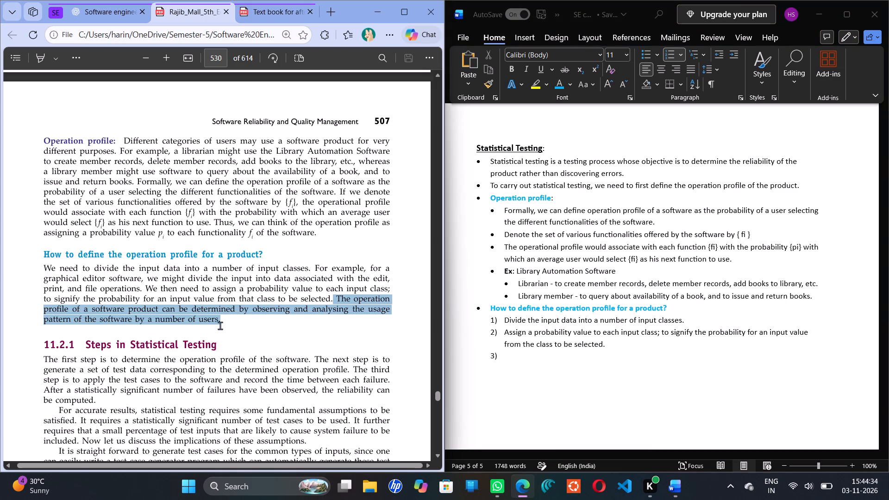
pyautogui.click(543, 354)
pyautogui.hotkey('ctrl', 'v')
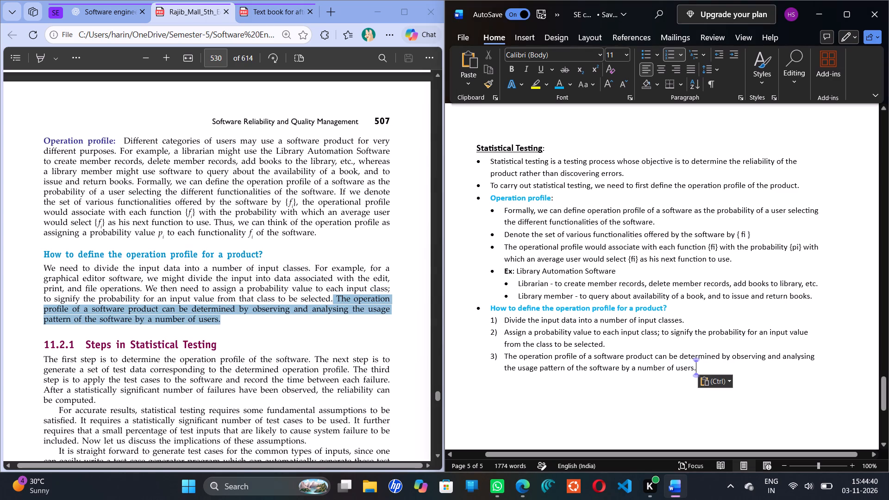
# Add the abbreviation "(OP)" after the "Operation profile:" heading in the notes.
pyautogui.click(587, 196)
pyautogui.press('space')
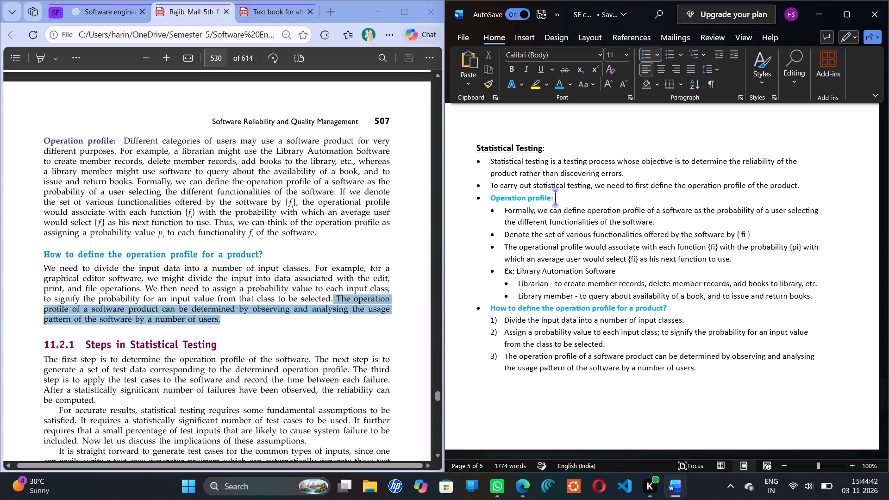
pyautogui.write('(OP')
pyautogui.hotkey('shift', ')')
# Shorten the opening "The operation profile" of item 3) to "OP".
pyautogui.moveTo(565, 359); pyautogui.dragTo(531, 356)
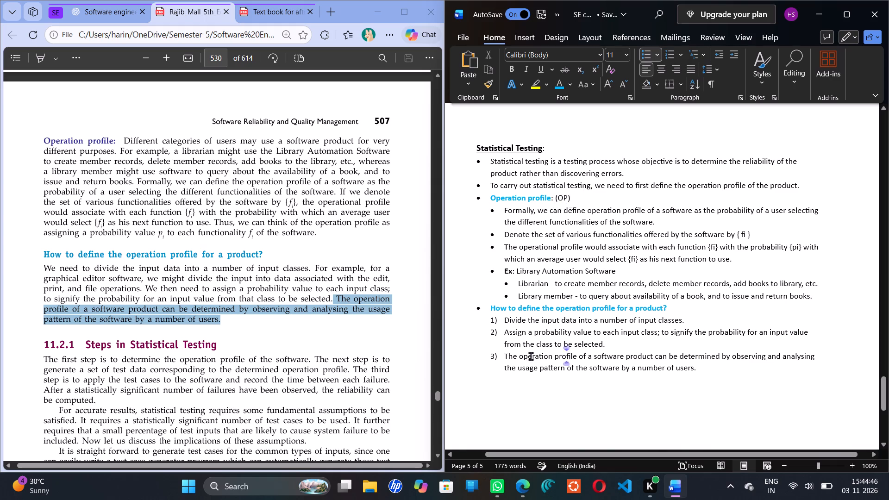
pyautogui.moveTo(531, 356); pyautogui.dragTo(527, 356)
pyautogui.write('OP')
pyautogui.press('Left')
pyautogui.press('Left')
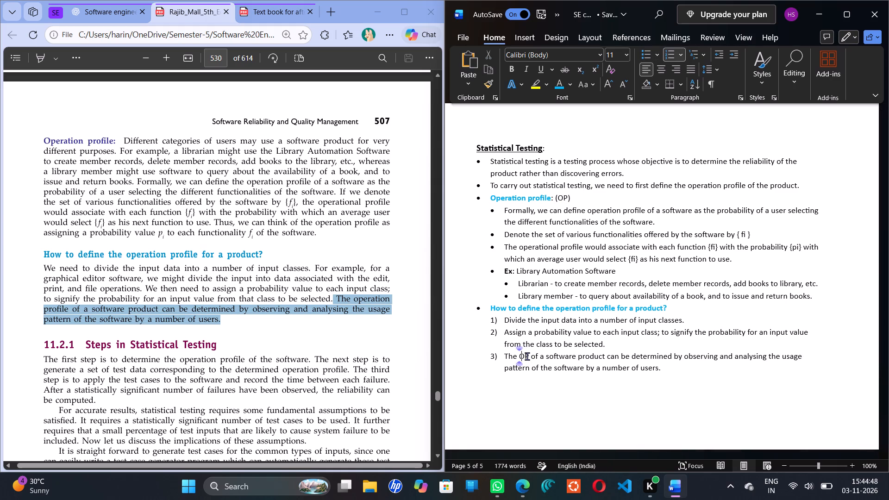
pyautogui.press('BackSpace')
pyautogui.press('BackSpace')
pyautogui.press('BackSpace')
pyautogui.press('BackSpace')
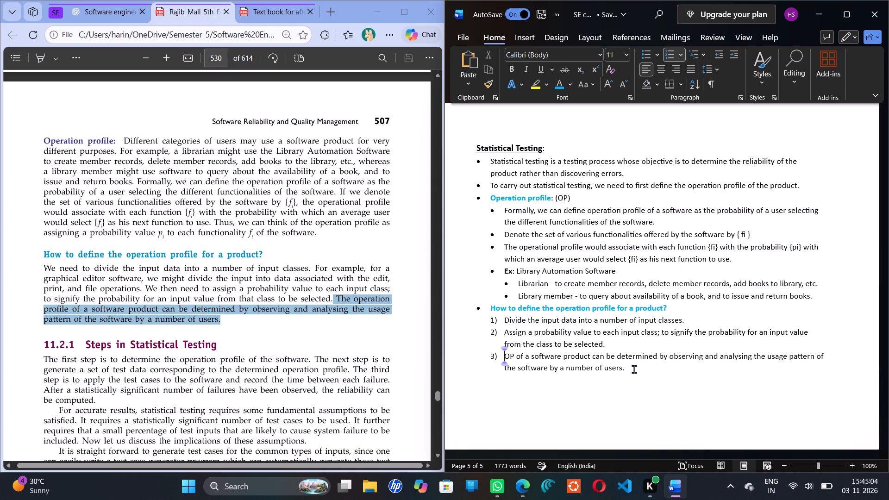
# Add an indented bullet below item 3) that reads "Ex:".
pyautogui.click(634, 369)
pyautogui.press('Return')
pyautogui.press('BackSpace')
pyautogui.press('BackSpace')
pyautogui.hotkey('ctrl', 'shift', 'l')
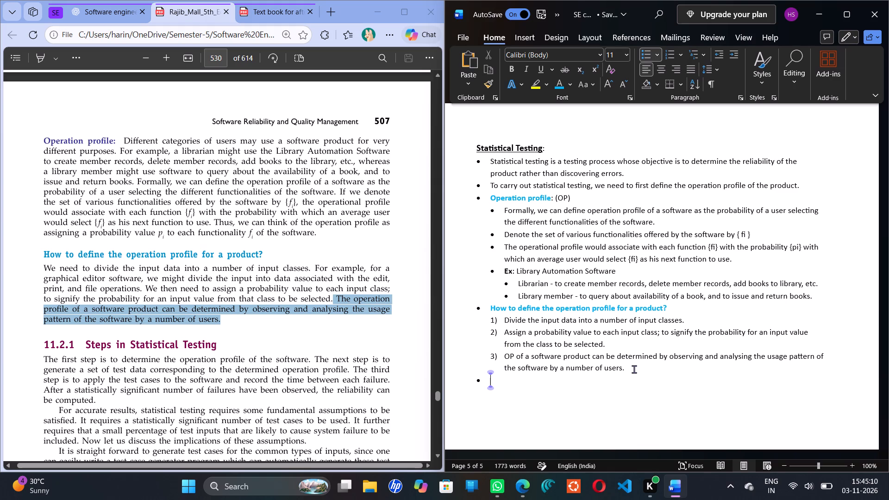
pyautogui.press('Tab')
pyautogui.write('Ex:')
pyautogui.press('Tab')
# Make "Ex" bold in the new bullet and leave a single space after its colon.
pyautogui.press('Left')
pyautogui.press('Left')
pyautogui.press('Left')
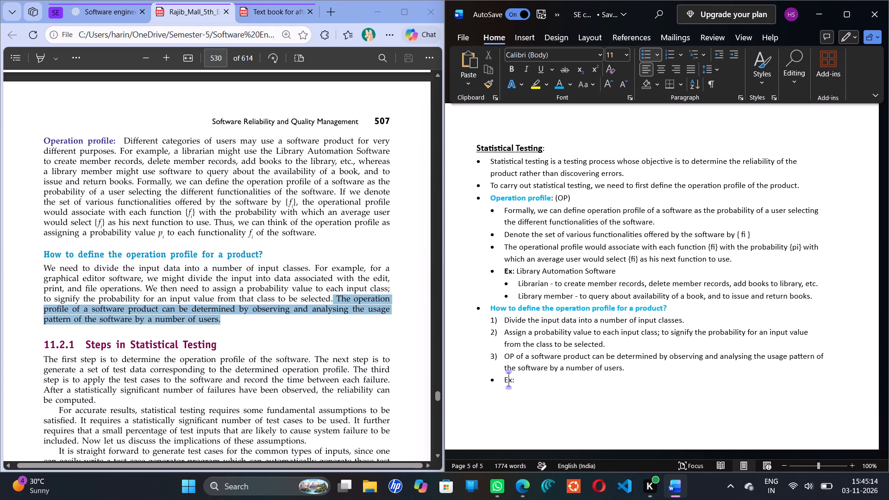
pyautogui.press('Right')
pyautogui.doubleClick(634, 369)
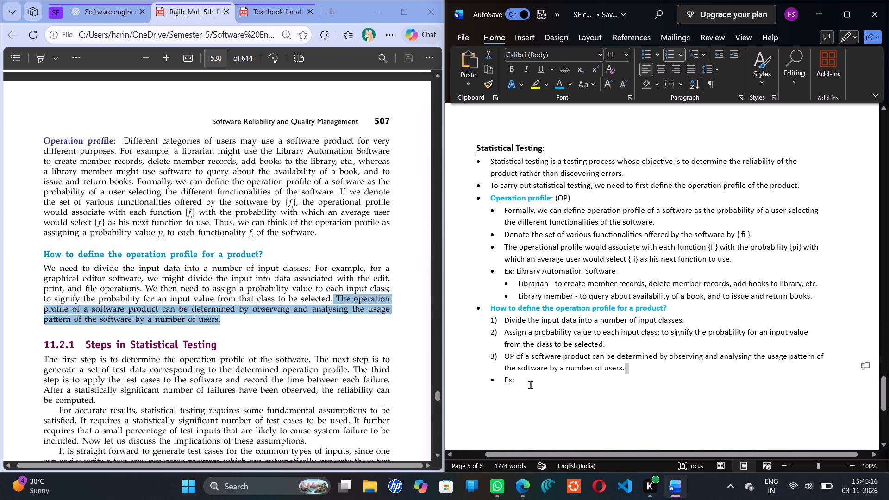
pyautogui.doubleClick(507, 381)
pyautogui.click(512, 362)
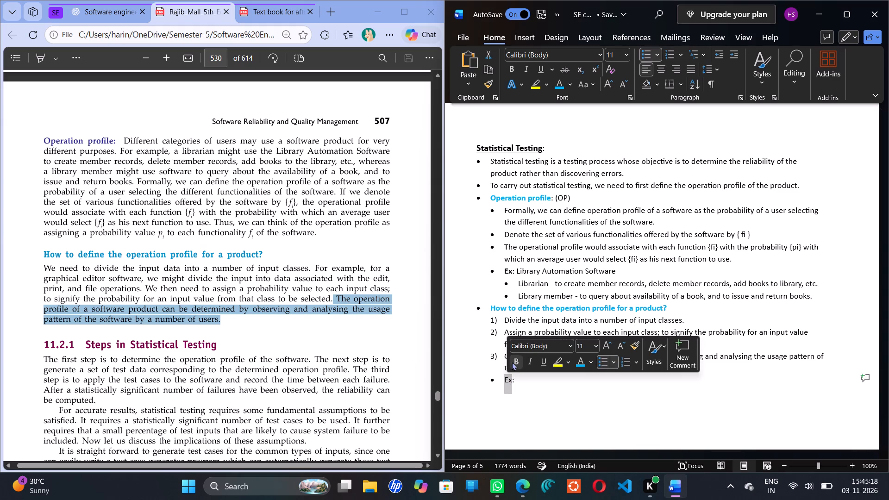
pyautogui.click(524, 384)
pyautogui.press('Tab')
pyautogui.press('BackSpace')
pyautogui.press('BackSpace')
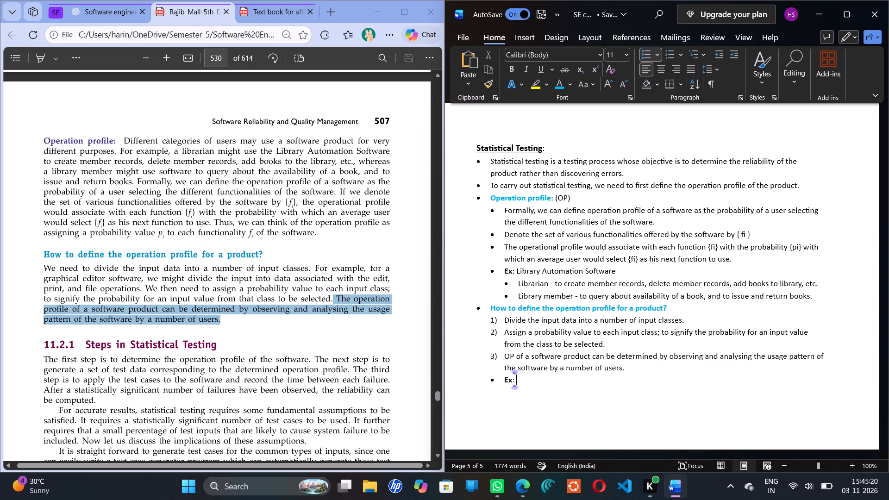
pyautogui.press('space')
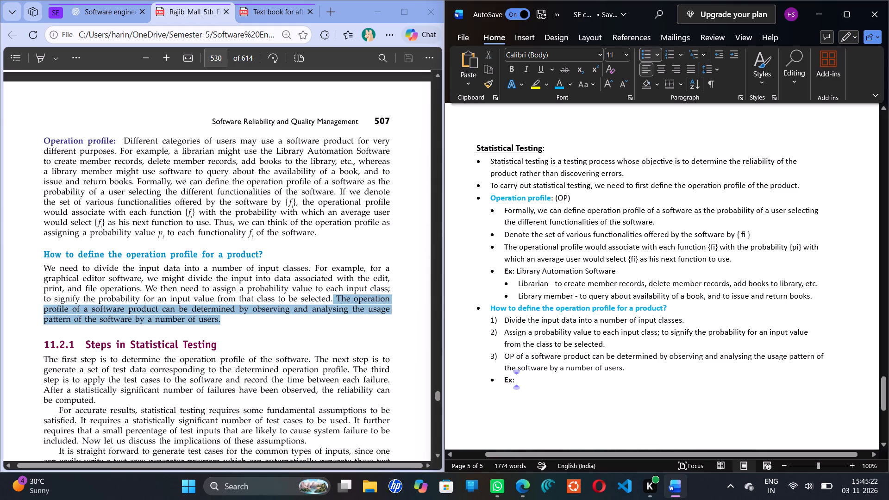
# Fill the "Ex:" bullet with the textbook text from "for a graphical editor software" through "print, and file operations.", capitalising "For".
pyautogui.click(356, 298)
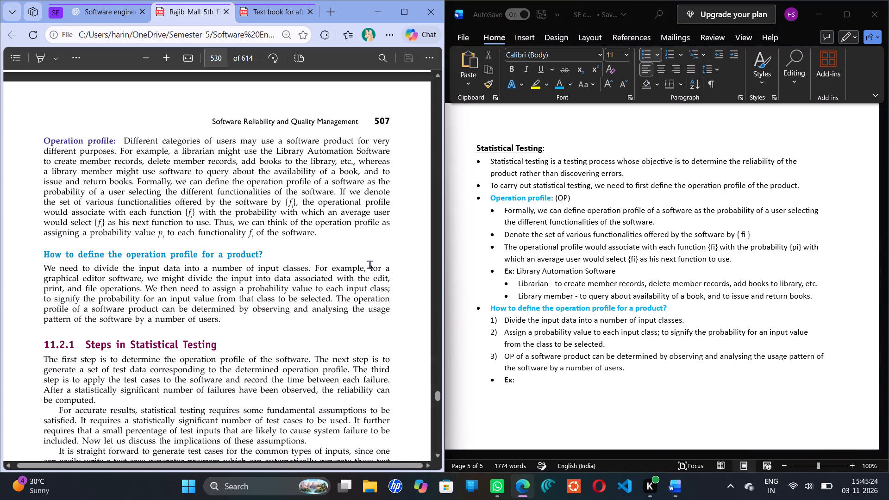
pyautogui.moveTo(370, 265); pyautogui.dragTo(139, 290)
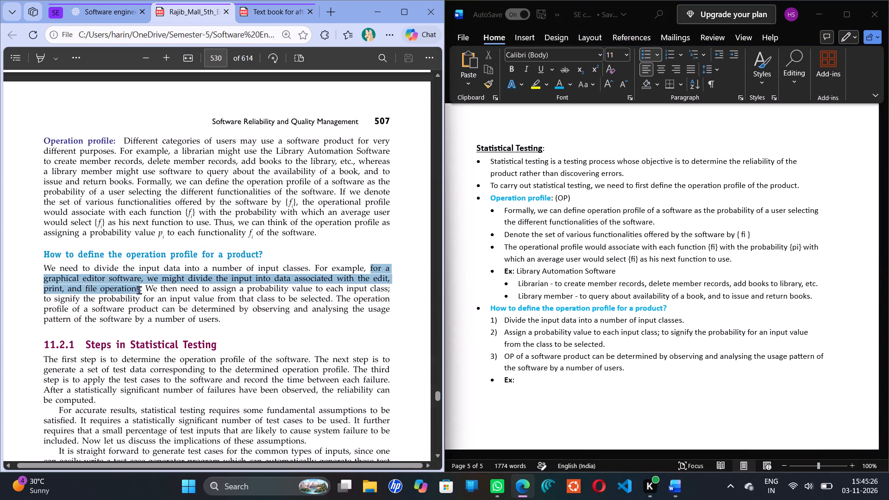
pyautogui.moveTo(139, 290); pyautogui.dragTo(142, 290)
pyautogui.hotkey('ctrl', 'c')
pyautogui.click(513, 412)
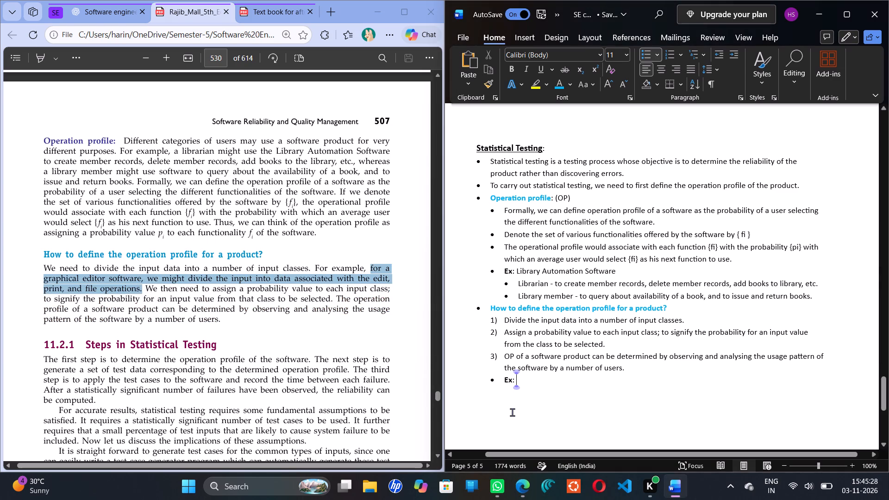
pyautogui.hotkey('ctrl', 'v')
pyautogui.doubleClick(520, 381)
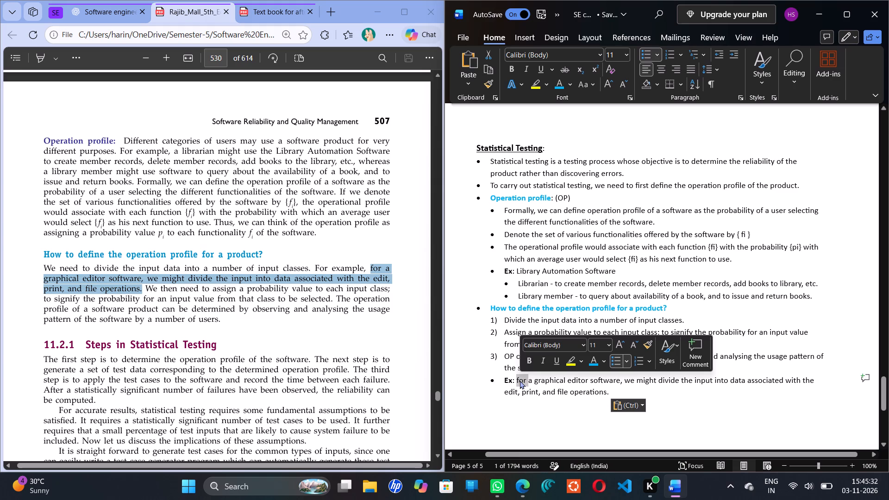
pyautogui.write('For')
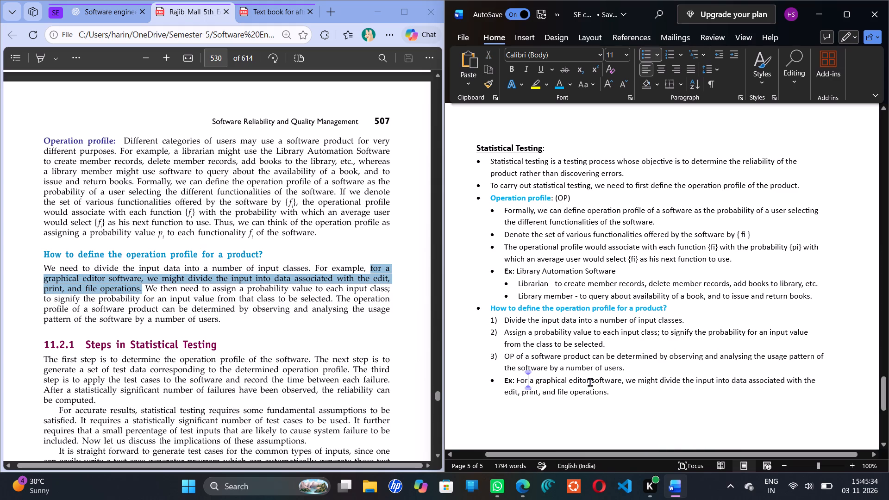
# Remove "might" before "divide" and "the" before "input" in the graphical editor example.
pyautogui.doubleClick(654, 381)
pyautogui.press('BackSpace')
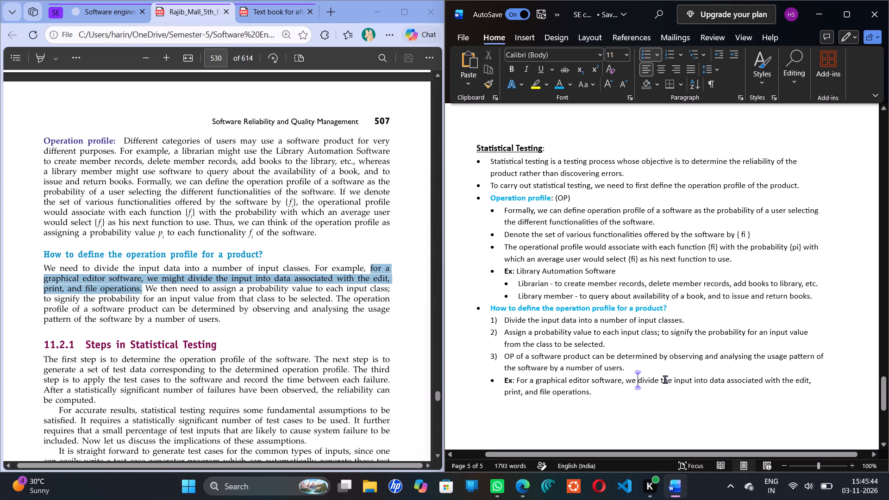
pyautogui.doubleClick(665, 380)
pyautogui.press('BackSpace')
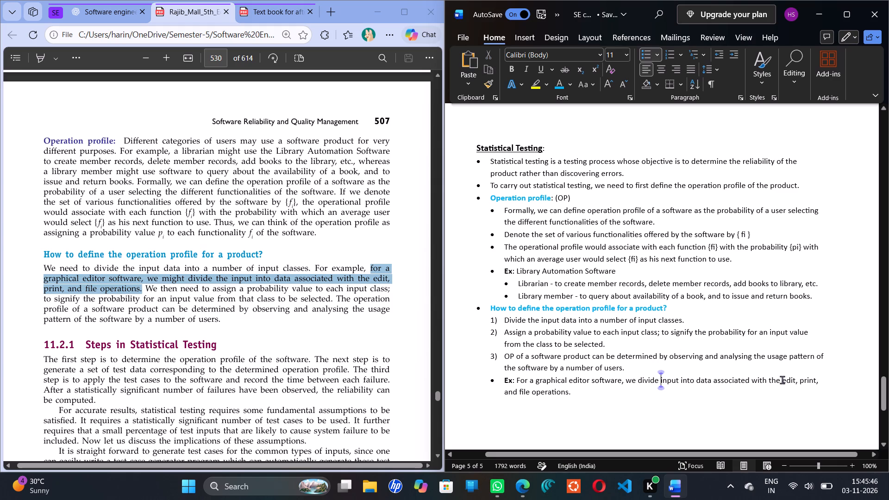
pyautogui.doubleClick(776, 383)
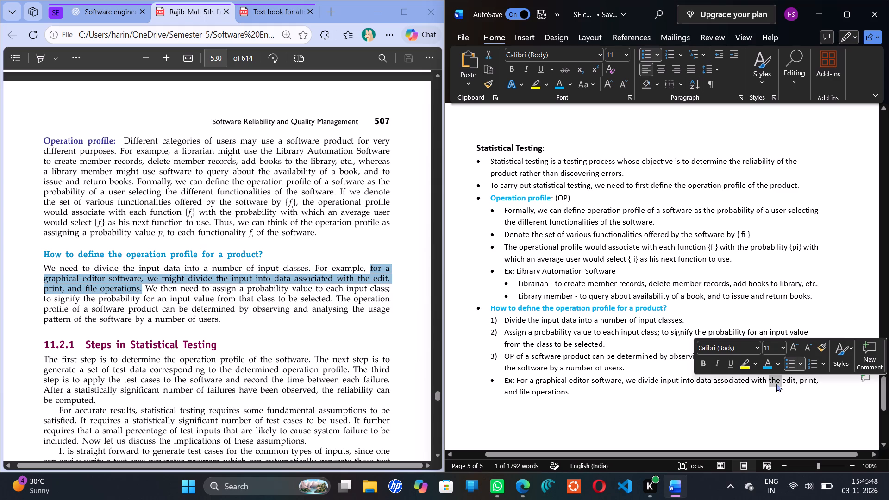
pyautogui.click(776, 383)
# Add the textbook heading "Steps in Statistical Testing" with a colon on a new unbulleted, unindented line below the example.
pyautogui.click(774, 396)
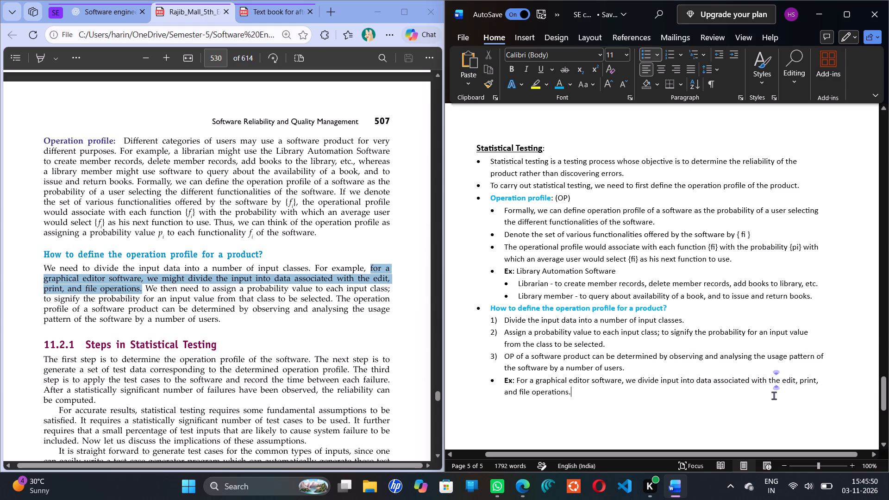
pyautogui.press('Return')
pyautogui.press('BackSpace')
pyautogui.press('BackSpace')
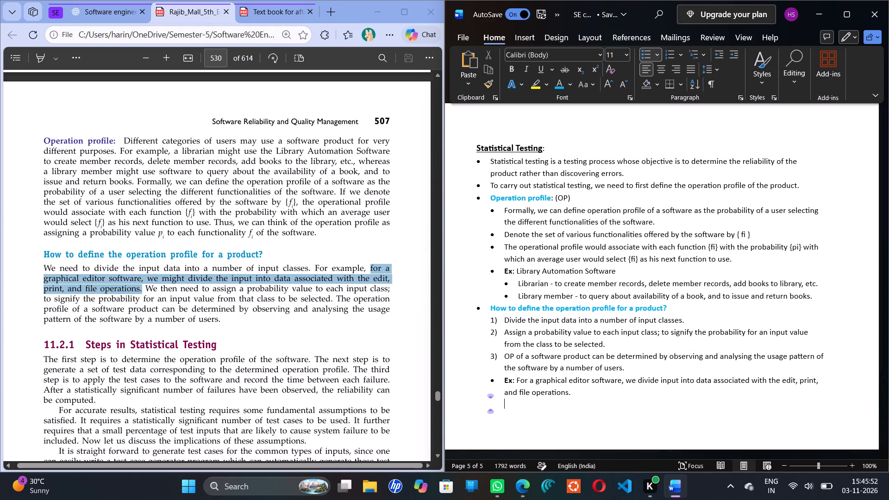
pyautogui.press('BackSpace')
pyautogui.scroll(-1, 352, 362)
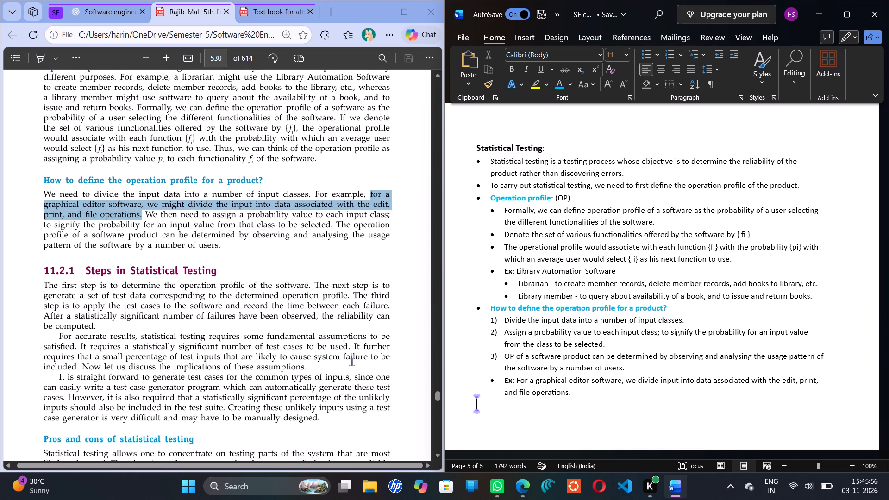
pyautogui.hotkey('ctrl', 'shift', 'l')
pyautogui.press('BackSpace')
pyautogui.press('BackSpace')
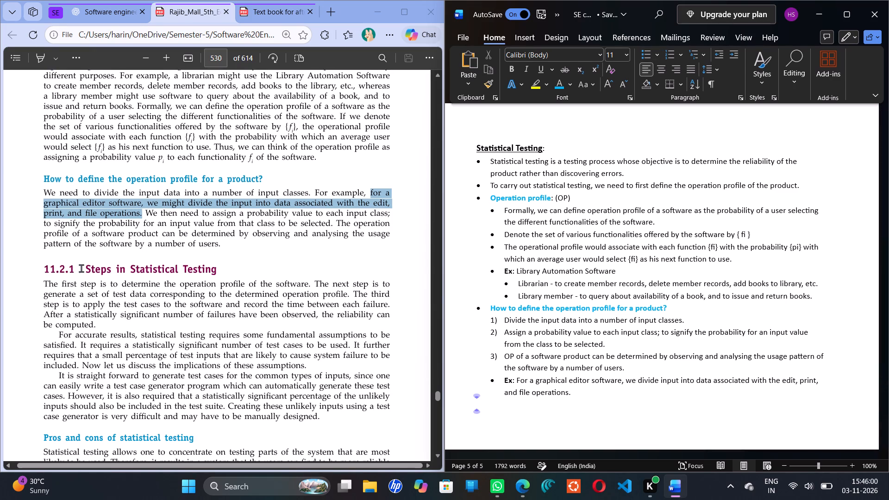
pyautogui.moveTo(83, 269); pyautogui.dragTo(219, 262)
pyautogui.click(244, 162)
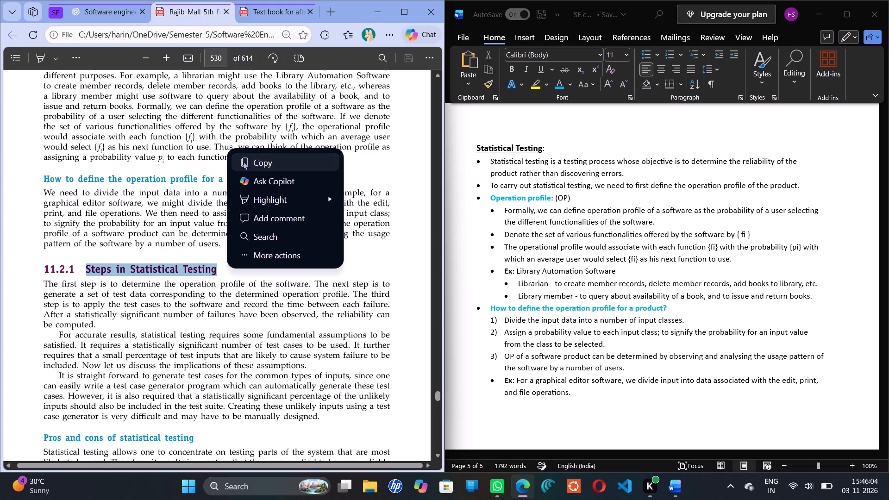
pyautogui.click(506, 400)
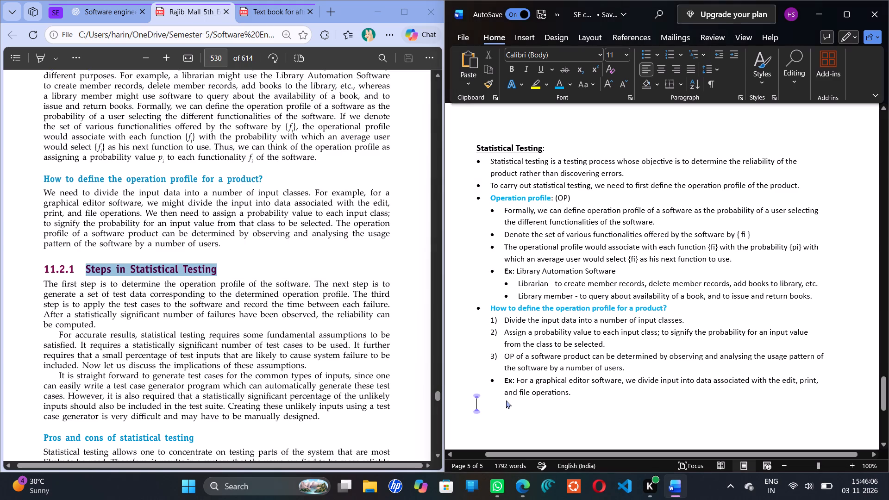
pyautogui.hotkey('ctrl', 'v')
pyautogui.hotkey('shift', ':')
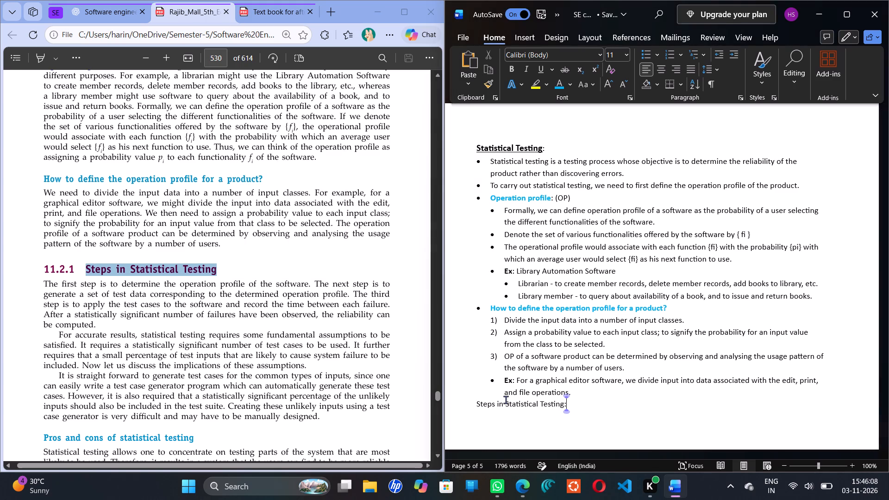
# Format the words "Steps in Statistical Testing" as bold and underlined at font size 12.
pyautogui.moveTo(481, 404); pyautogui.dragTo(548, 412)
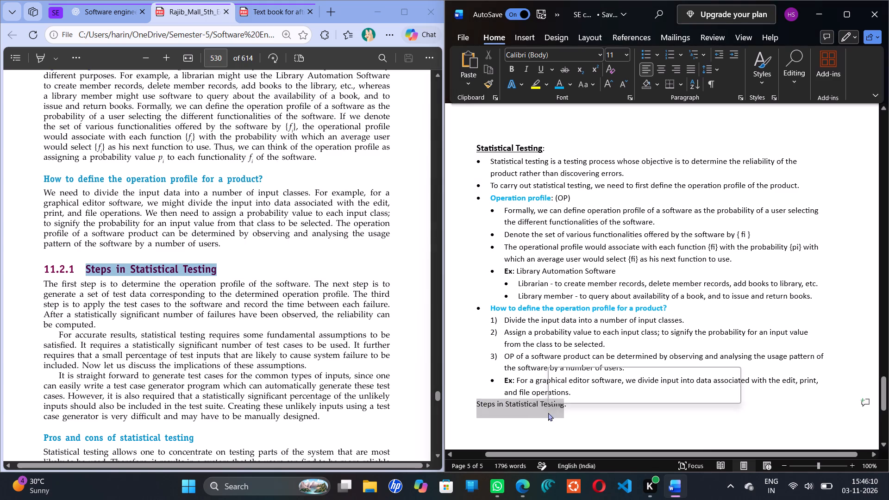
pyautogui.click(553, 392)
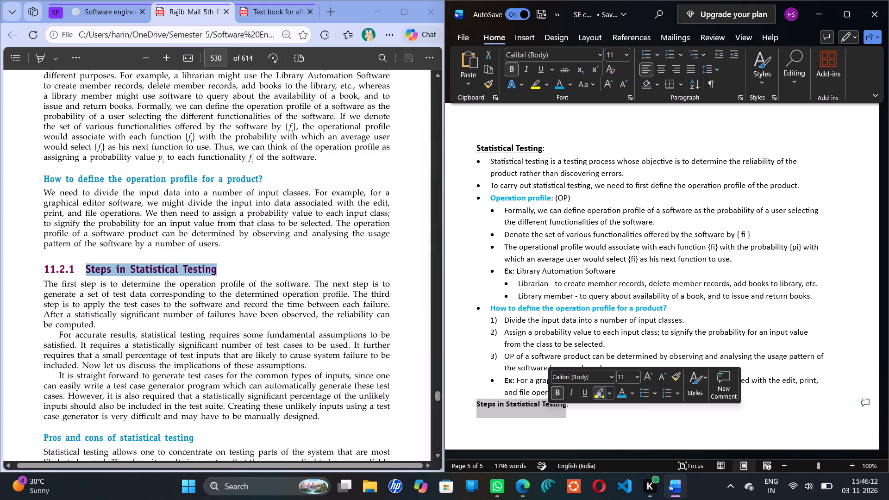
pyautogui.click(592, 390)
pyautogui.click(590, 390)
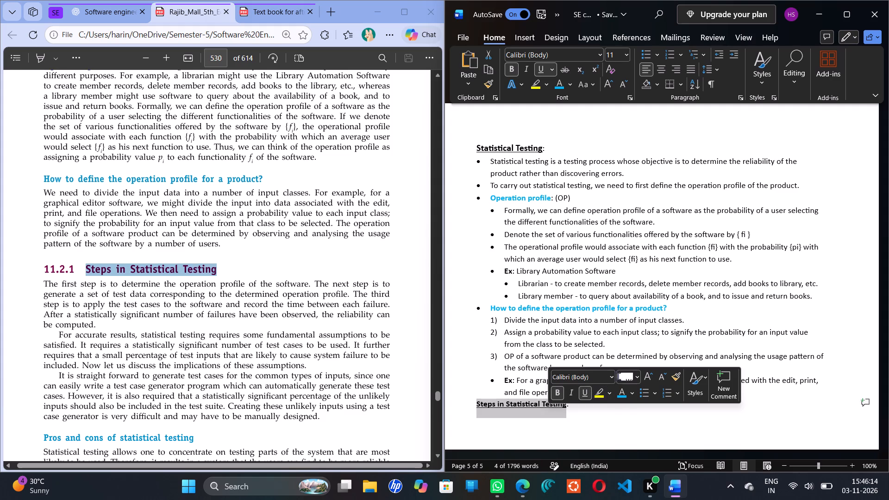
pyautogui.click(622, 374)
pyautogui.write('12')
pyautogui.press('Return')
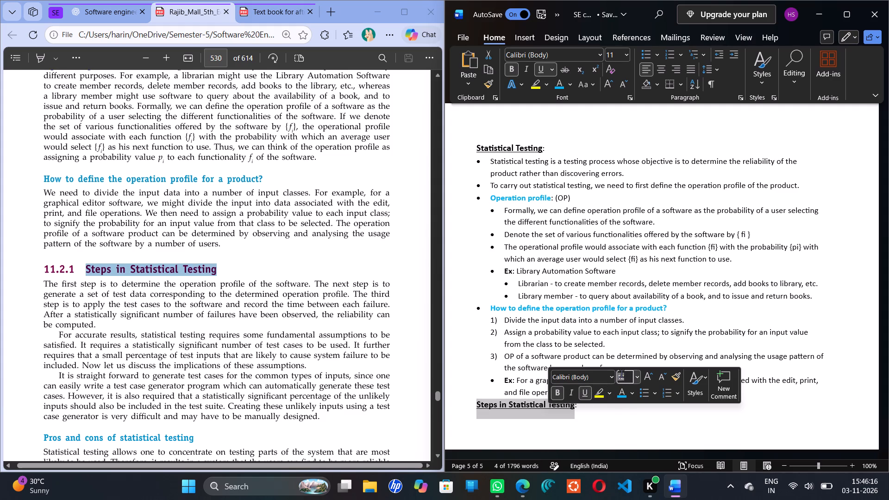
# Start a bulleted line below the "Steps in Statistical Testing" heading.
pyautogui.click(504, 441)
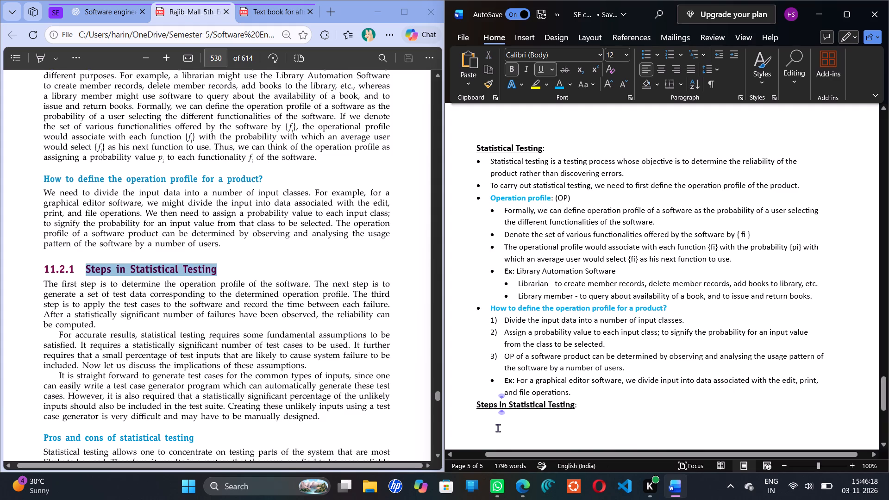
pyautogui.click(498, 428)
pyautogui.doubleClick(498, 428)
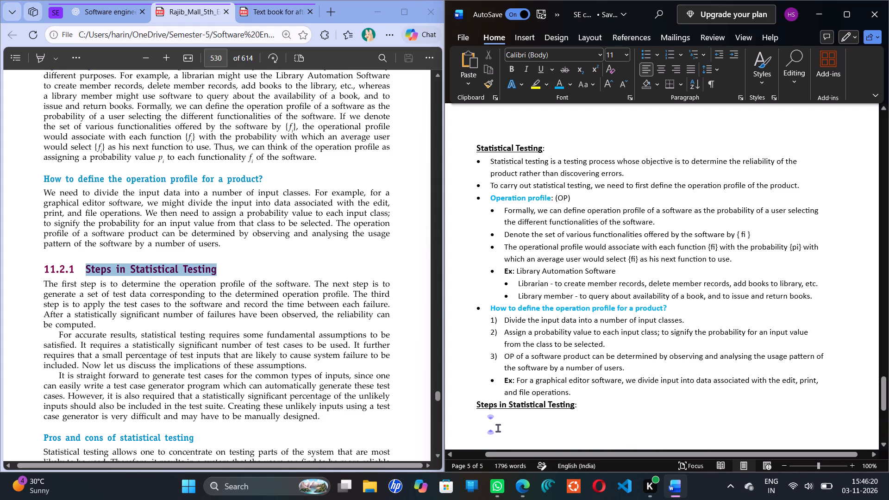
pyautogui.hotkey('ctrl', 'shift', 'l')
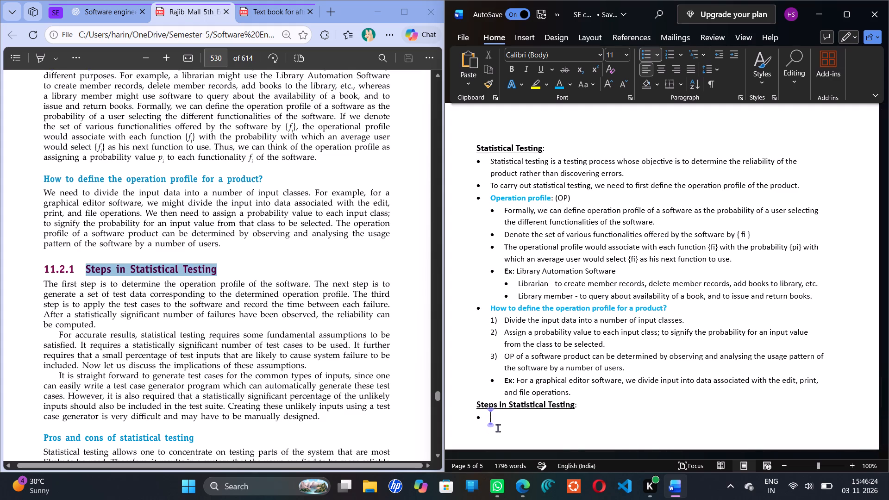
# Read the textbook passages on the steps and the pros and cons of statistical testing, and return to the empty bullet in Word.
pyautogui.click(88, 350)
pyautogui.scroll(-1, 88, 350)
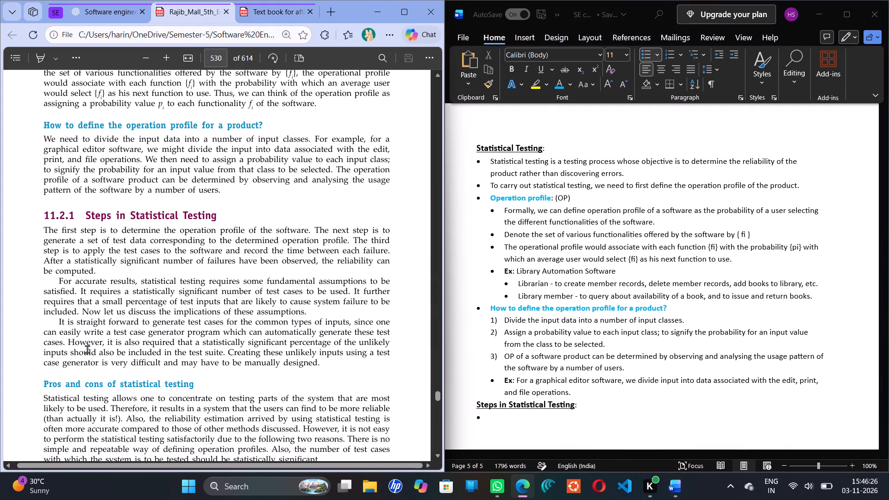
pyautogui.scroll(-2, 88, 350)
pyautogui.scroll(1, 88, 350)
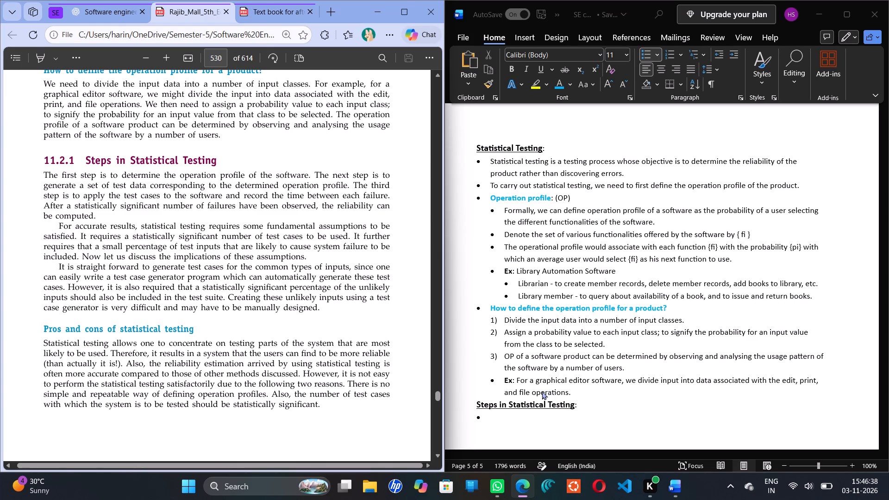
pyautogui.click(638, 378)
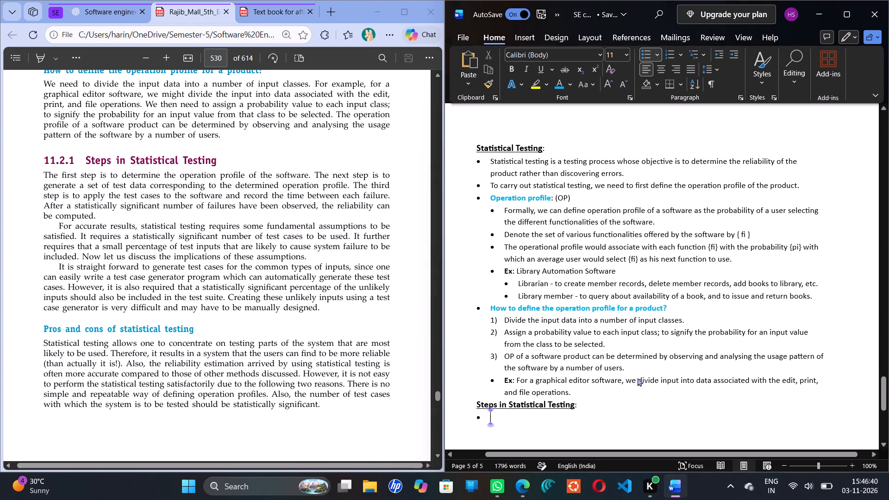
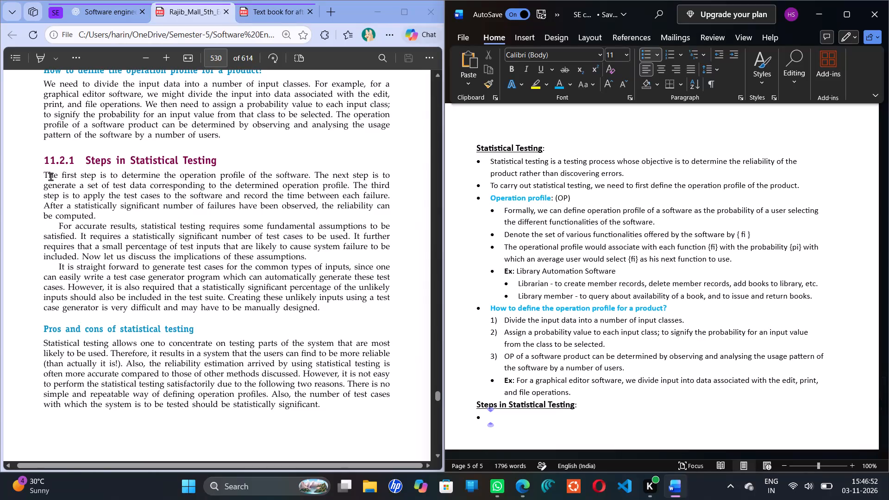
# Copy the textbook's sentences on the first, next and third steps of statistical testing into the empty Word bullet.
pyautogui.moveTo(44, 175); pyautogui.dragTo(75, 184)
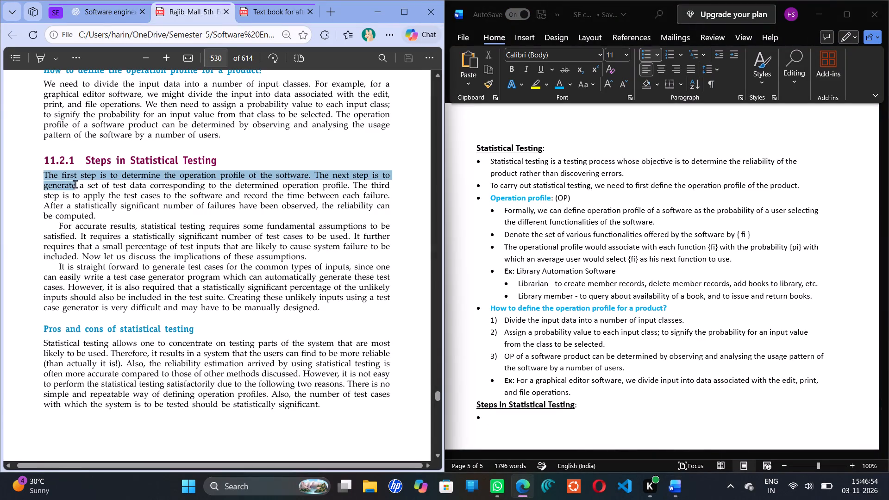
pyautogui.moveTo(75, 184); pyautogui.dragTo(207, 191)
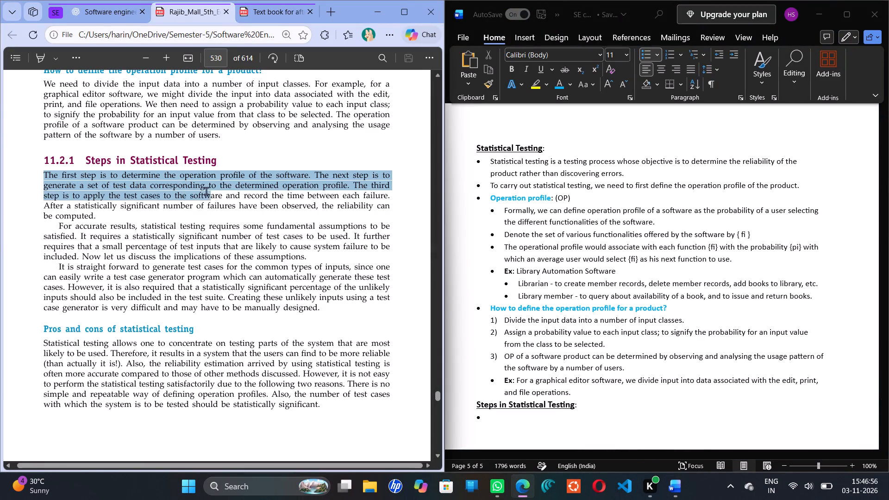
pyautogui.moveTo(207, 191); pyautogui.dragTo(397, 198)
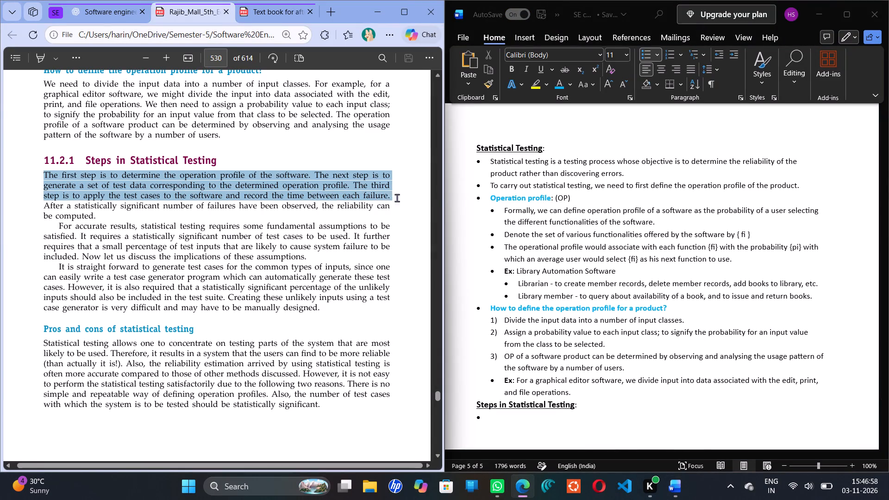
pyautogui.moveTo(397, 198); pyautogui.dragTo(401, 198)
pyautogui.click(426, 99)
pyautogui.scroll(-1, 526, 334)
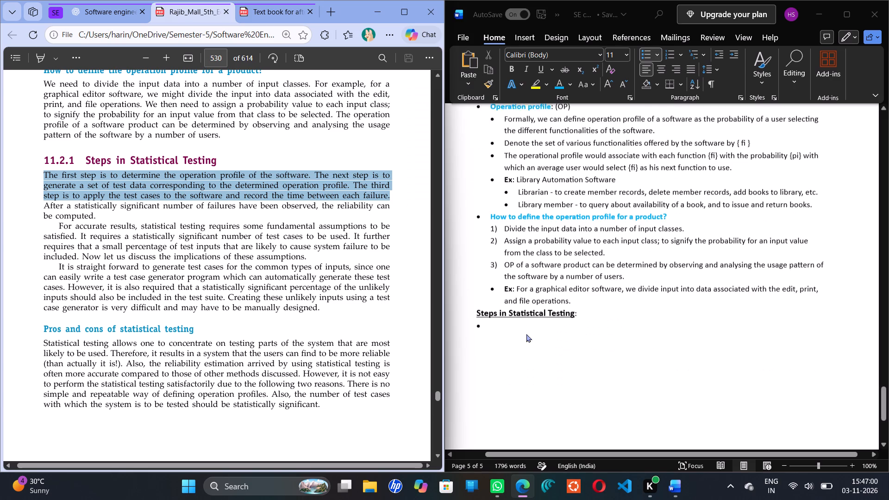
pyautogui.click(513, 329)
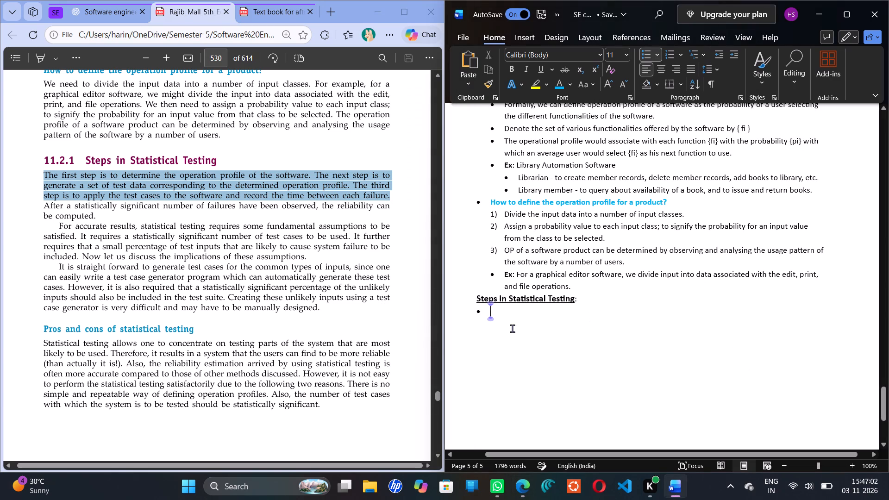
pyautogui.hotkey('ctrl', 'v')
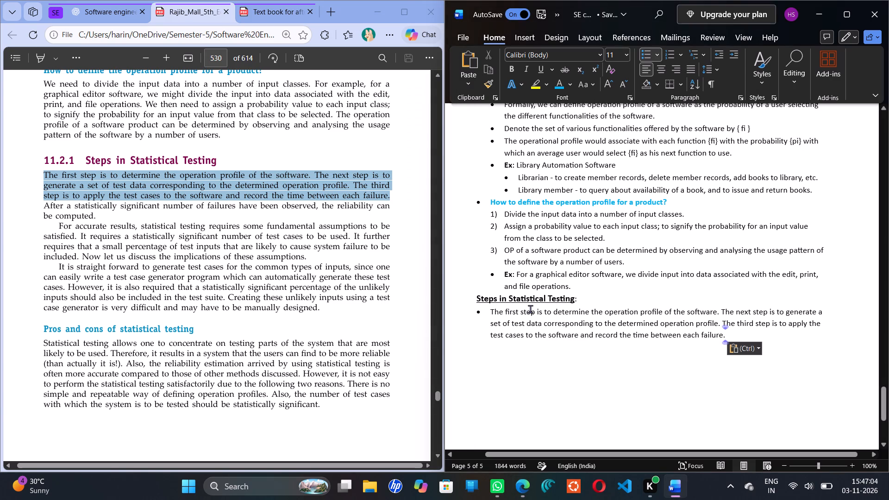
# Replace "The first step" at the start of the pasted bullet with the label "Step -1:".
pyautogui.moveTo(533, 313); pyautogui.dragTo(491, 313)
pyautogui.write('Step -1:')
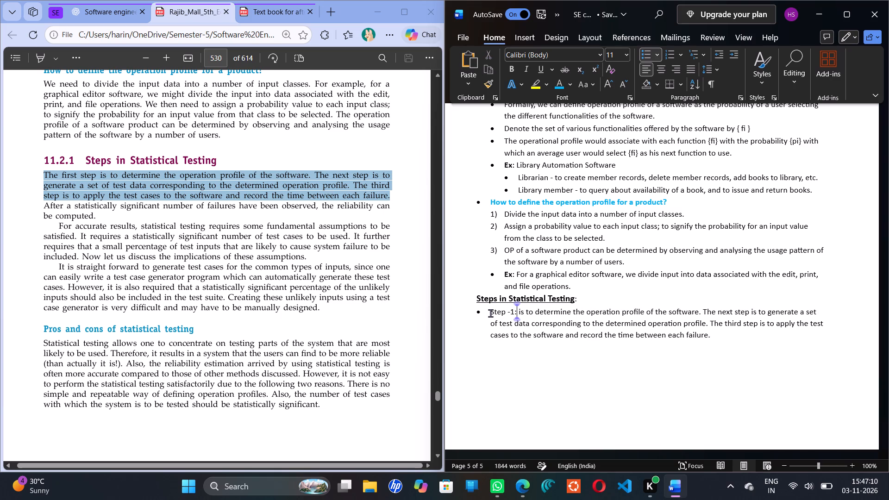
# Remove "is to" after the "Step -1:" label and capitalise the sentence's opening word as "Determine".
pyautogui.press('Right')
pyautogui.press('Right')
pyautogui.press('Right')
pyautogui.press('Right')
pyautogui.press('Right')
pyautogui.press('Right')
pyautogui.press('Right')
pyautogui.press('BackSpace')
pyautogui.press('BackSpace')
pyautogui.press('BackSpace')
pyautogui.press('BackSpace')
pyautogui.press('BackSpace')
pyautogui.press('BackSpace')
pyautogui.press('Right')
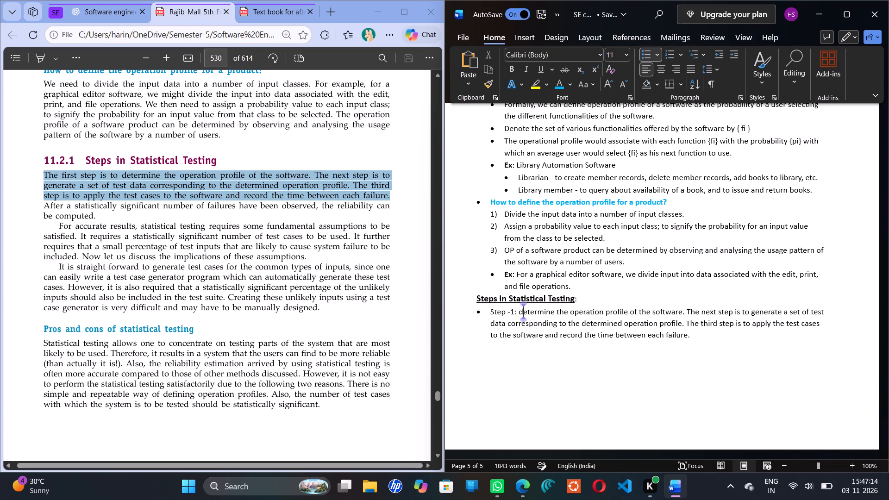
pyautogui.press('BackSpace')
pyautogui.hotkey('shift', 'd')
# Format the "Step -1" label as bold and light blue, leaving its colon unformatted.
pyautogui.moveTo(491, 313); pyautogui.dragTo(499, 312)
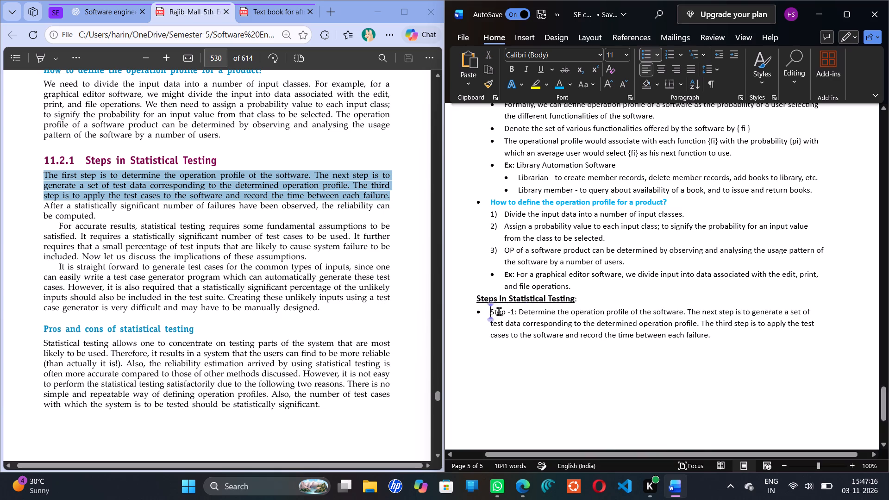
pyautogui.moveTo(499, 312); pyautogui.dragTo(513, 309)
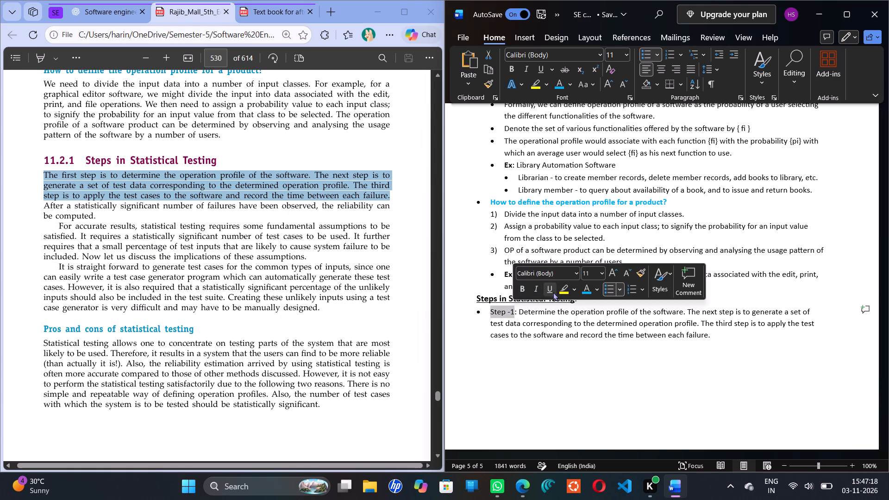
pyautogui.click(587, 287)
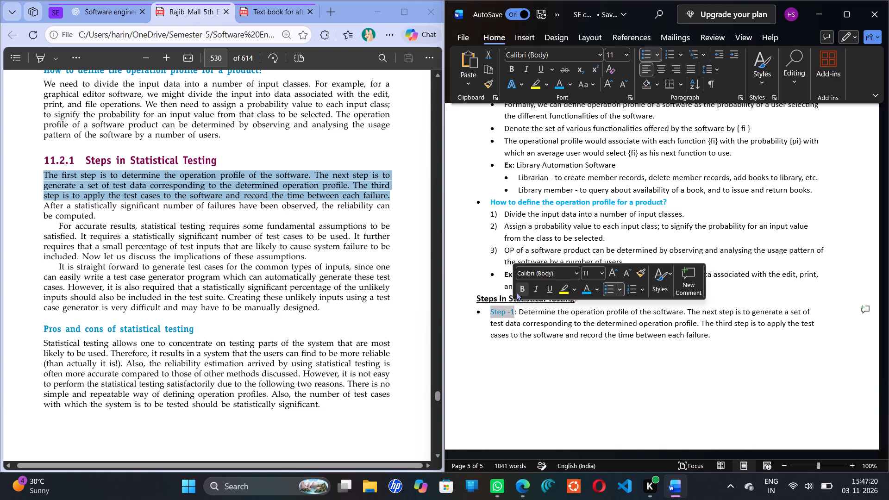
pyautogui.click(517, 291)
pyautogui.click(567, 344)
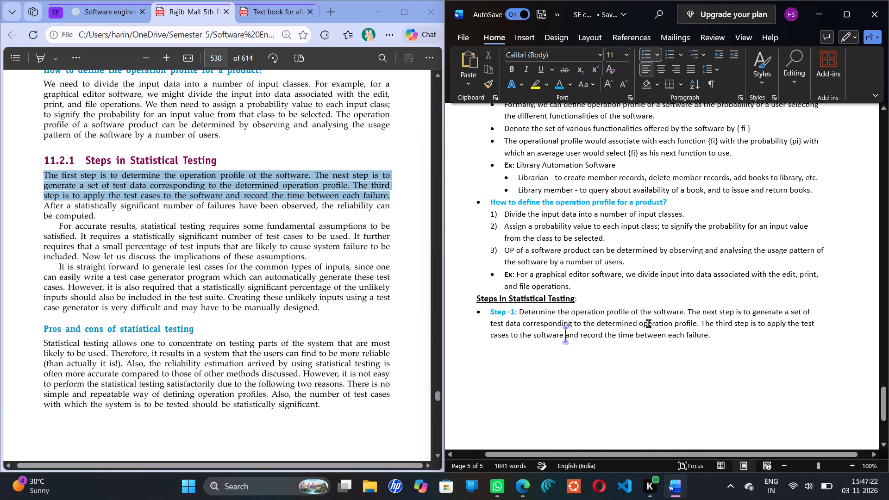
# Break the text after "profile of the software." into a new bullet starting with "The next step".
pyautogui.click(687, 310)
pyautogui.press('Return')
pyautogui.press('Right')
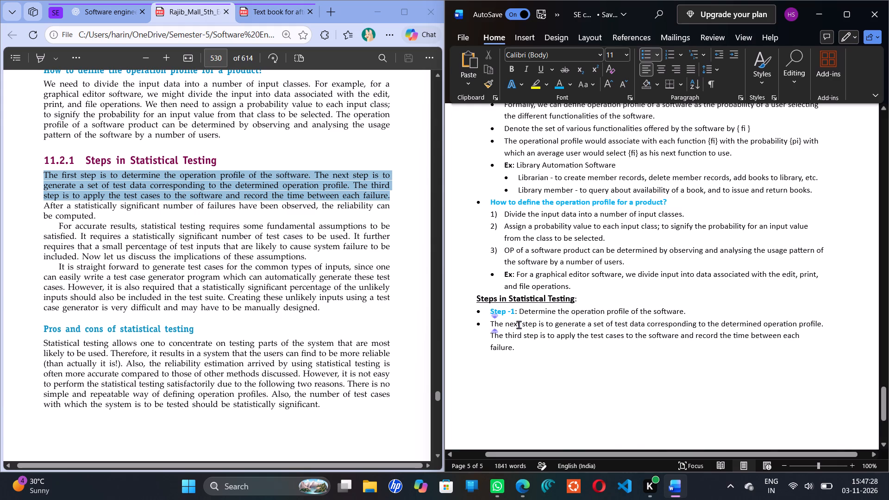
# Replace "The next step" at the start of the second bullet with the label "Step -2:".
pyautogui.moveTo(519, 325); pyautogui.dragTo(492, 325)
pyautogui.press('BackSpace')
pyautogui.press('Right')
pyautogui.press('BackSpace')
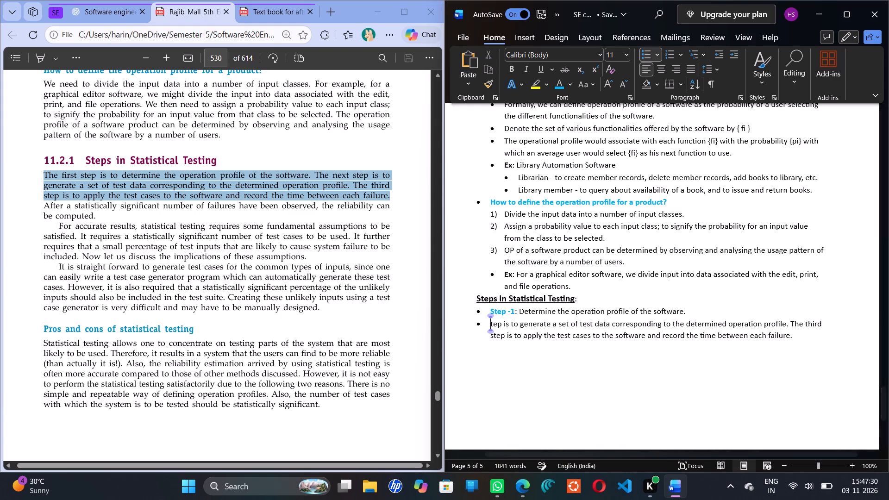
pyautogui.hotkey('shift', 's')
pyautogui.press('Right')
pyautogui.press('Right')
pyautogui.press('Right')
pyautogui.press('Right')
pyautogui.press('Right')
pyautogui.press('Right')
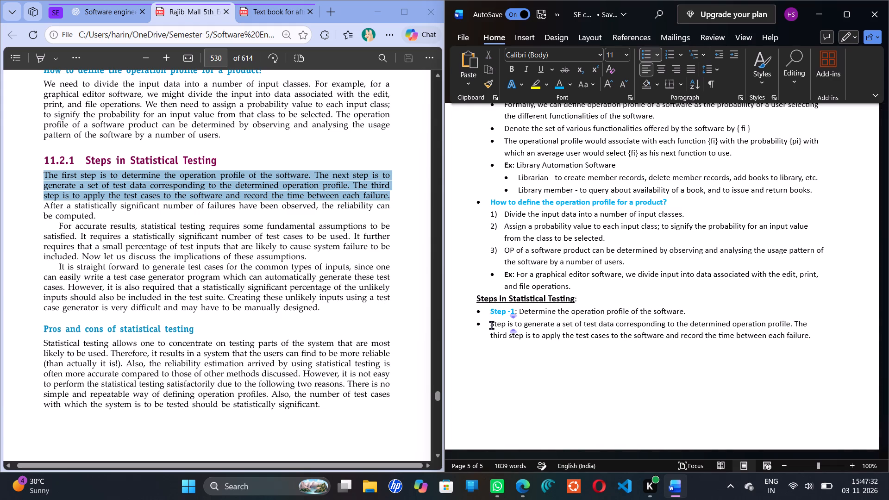
pyautogui.press('Left')
pyautogui.press('Left')
pyautogui.press('Left')
pyautogui.press('space')
pyautogui.write('-')
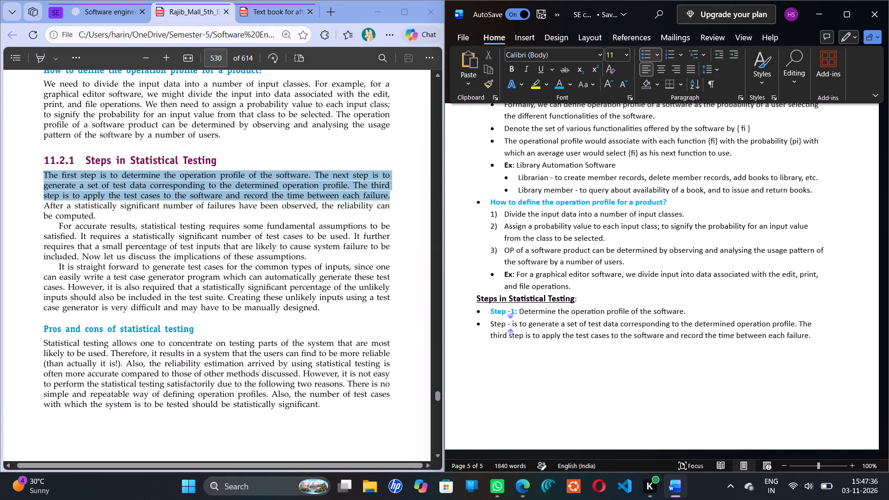
pyautogui.write('2:')
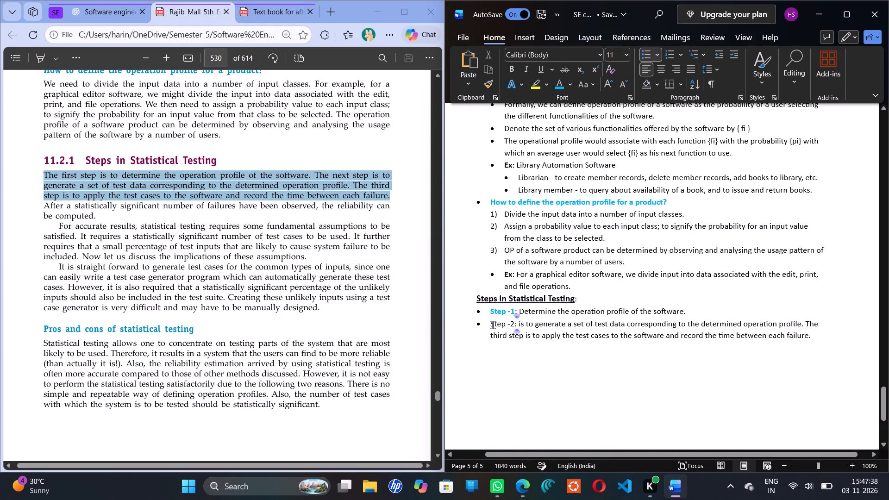
# Format the "Step -2" label as bold and light blue, leaving its colon unformatted.
pyautogui.moveTo(493, 325); pyautogui.dragTo(514, 326)
pyautogui.click(519, 306)
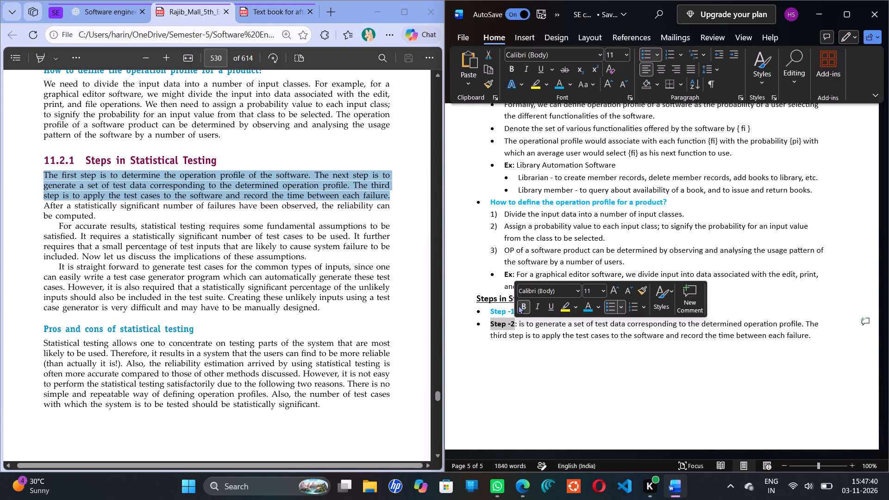
pyautogui.click(585, 303)
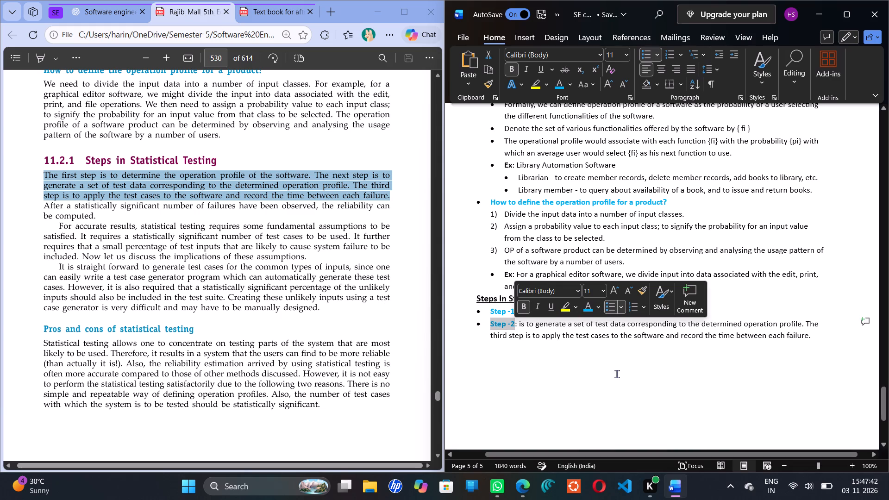
pyautogui.click(617, 374)
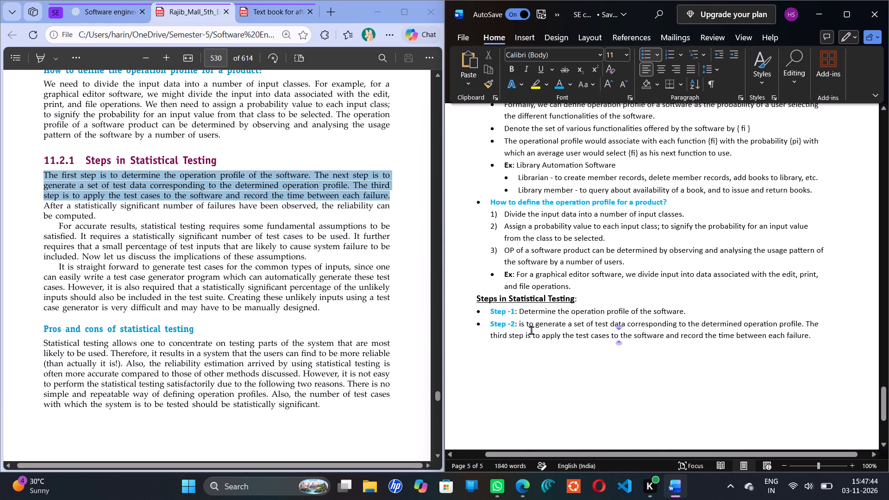
# Remove "is to" after the "Step -2:" label and capitalise the sentence's opening word as "Generate".
pyautogui.click(538, 322)
pyautogui.press('Left')
pyautogui.press('BackSpace')
pyautogui.press('BackSpace')
pyautogui.press('BackSpace')
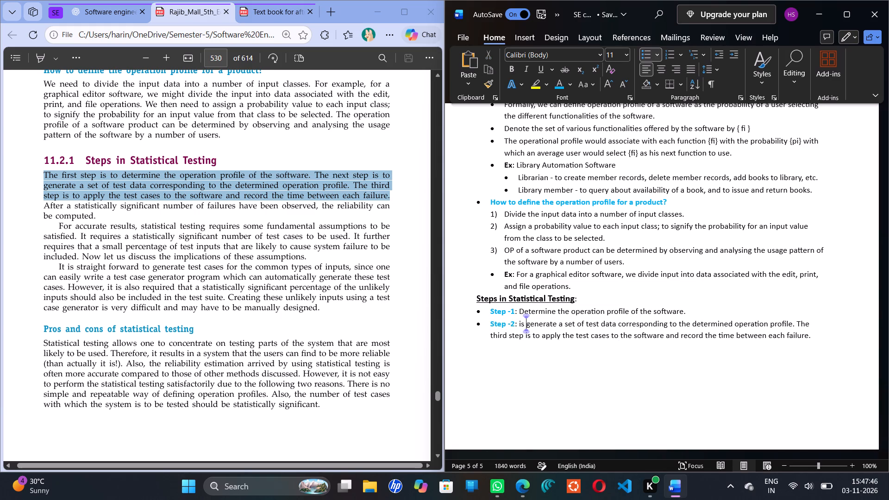
pyautogui.press('BackSpace')
pyautogui.press('BackSpace')
pyautogui.press('BackSpace')
pyautogui.press('Right')
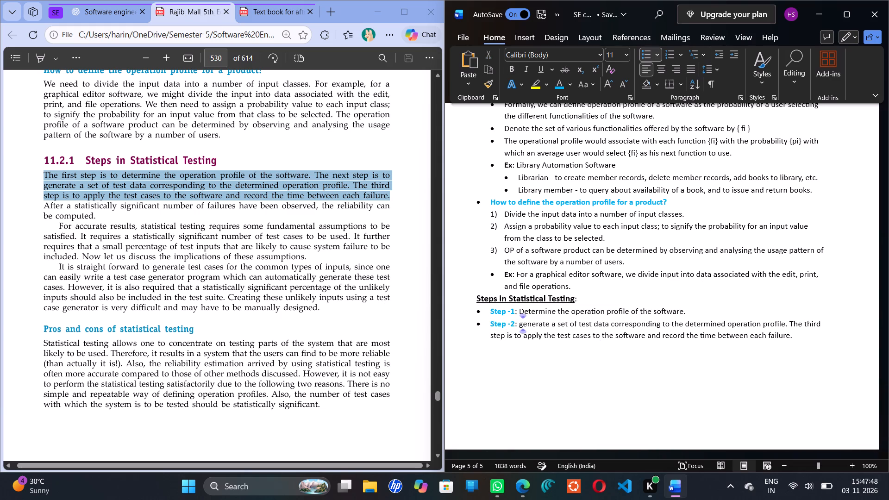
pyautogui.press('BackSpace')
pyautogui.hotkey('shift', 'g')
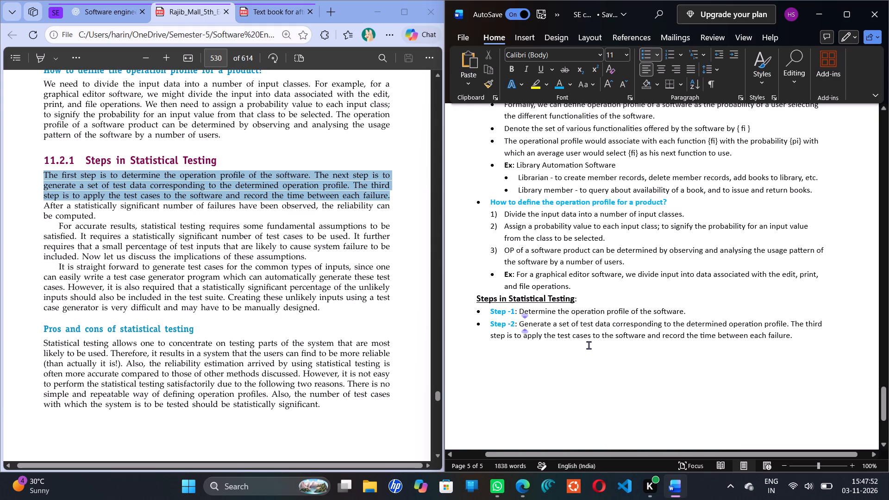
pyautogui.click(589, 345)
# Break the sentence beginning "The third step" out of the Step -2 bullet into its own bullet.
pyautogui.click(790, 323)
pyautogui.press('Return')
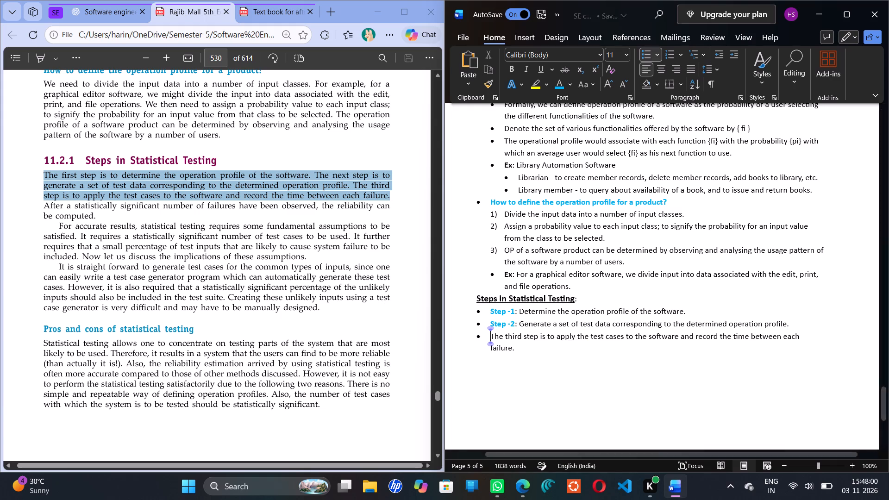
# Replace "The third step" at the start of the third bullet with the label "Step -3:".
pyautogui.doubleClick(514, 336)
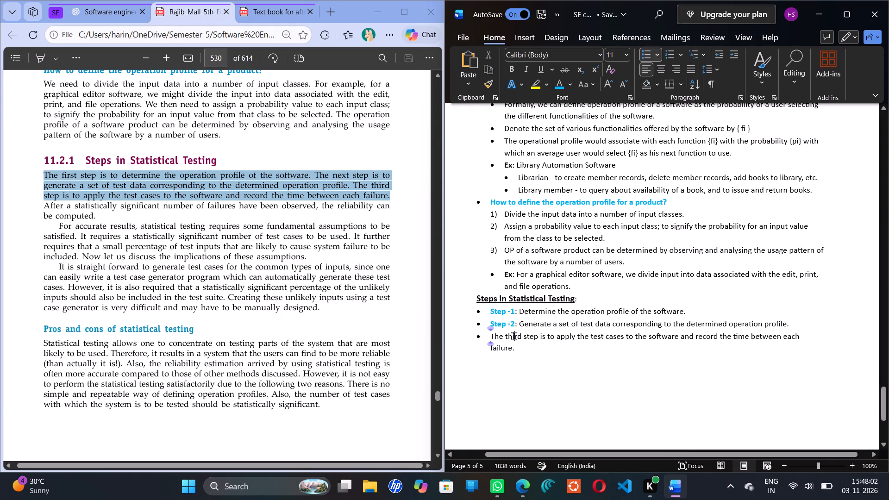
pyautogui.press('BackSpace')
pyautogui.press('BackSpace')
pyautogui.press('BackSpace')
pyautogui.press('BackSpace')
pyautogui.press('BackSpace')
pyautogui.press('Right')
pyautogui.press('BackSpace')
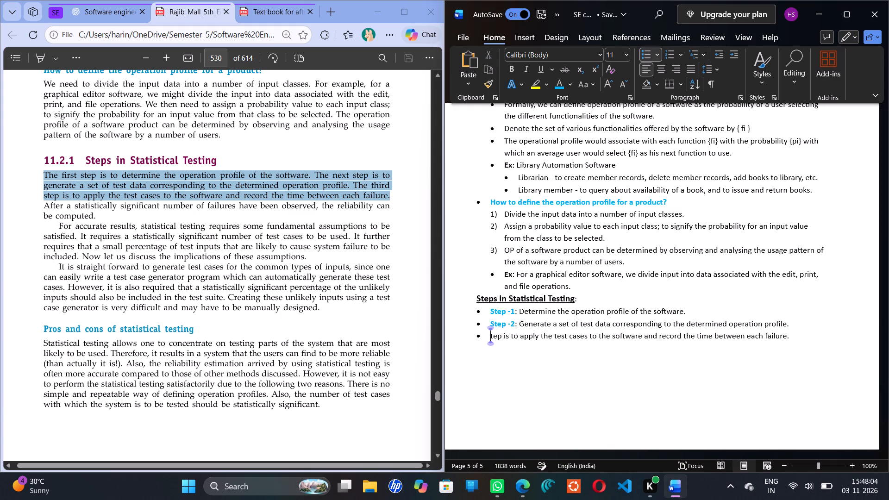
pyautogui.hotkey('shift', 's')
pyautogui.press('Right')
pyautogui.press('Right')
pyautogui.press('Right')
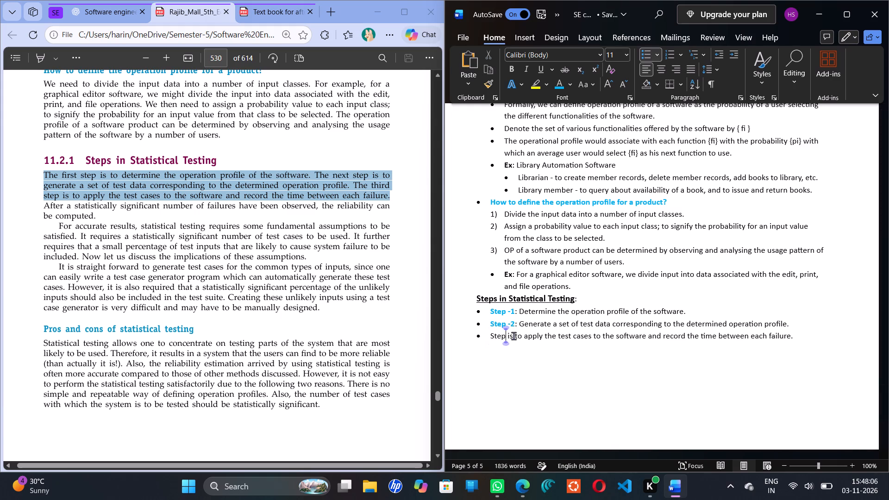
pyautogui.press('space')
pyautogui.write('-3:')
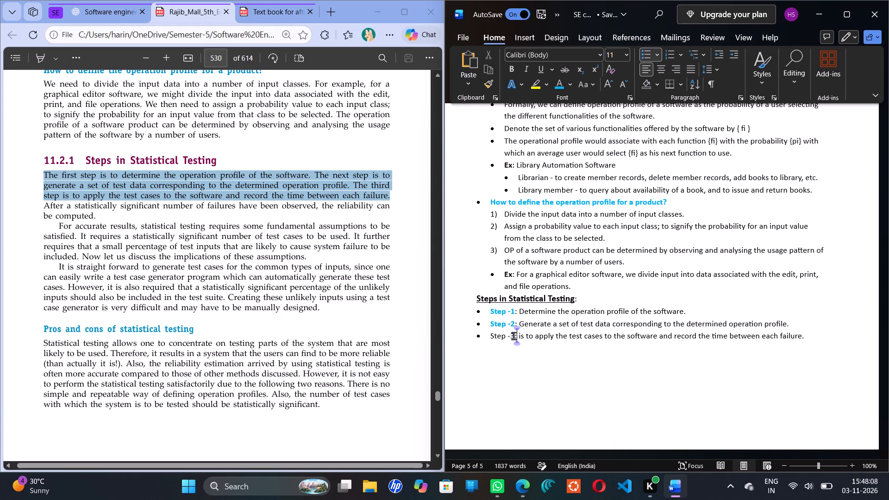
# Format the "Step -3" label as bold and light blue, leaving its colon unformatted.
pyautogui.moveTo(488, 337); pyautogui.dragTo(506, 338)
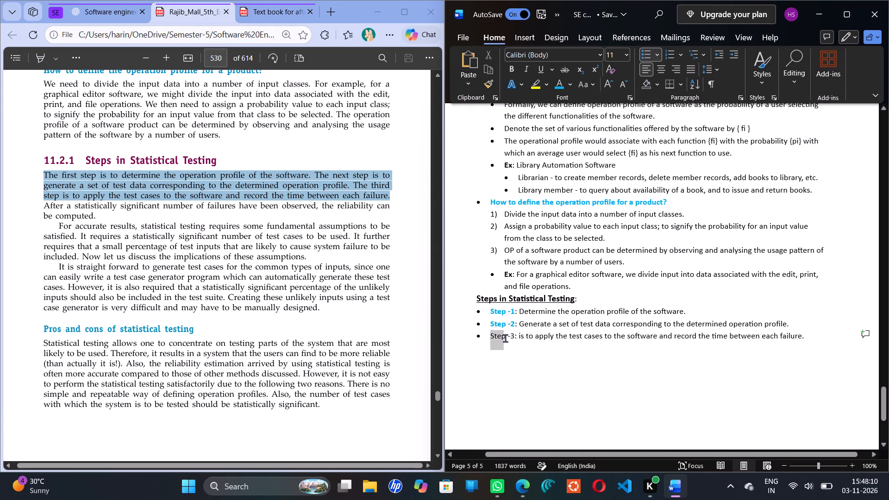
pyautogui.moveTo(506, 338); pyautogui.dragTo(515, 339)
pyautogui.click(523, 324)
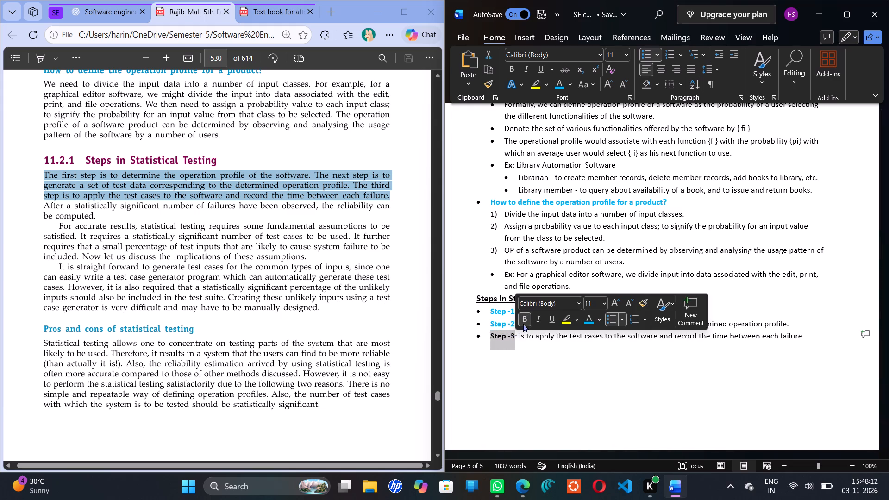
pyautogui.click(587, 317)
pyautogui.click(538, 343)
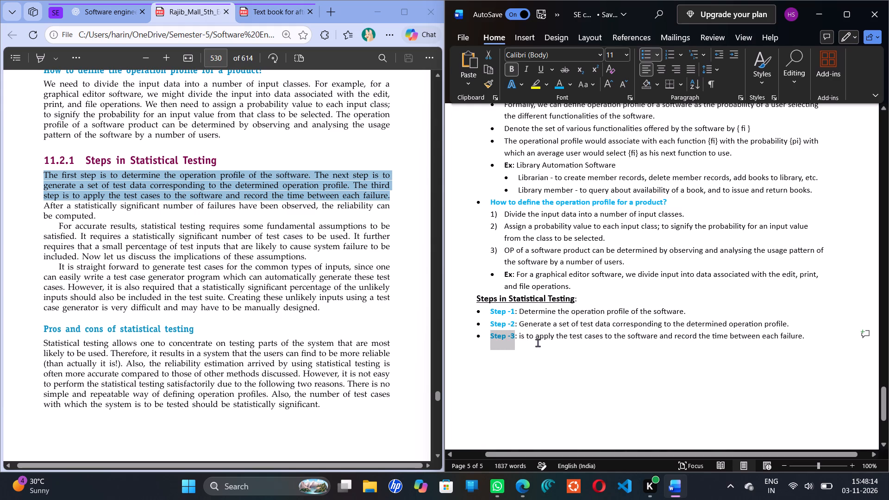
# Remove "is to" after the "Step -3:" label and capitalise the sentence's opening word as "Apply".
pyautogui.click(537, 339)
pyautogui.press('BackSpace')
pyautogui.press('BackSpace')
pyautogui.press('BackSpace')
pyautogui.press('BackSpace')
pyautogui.press('BackSpace')
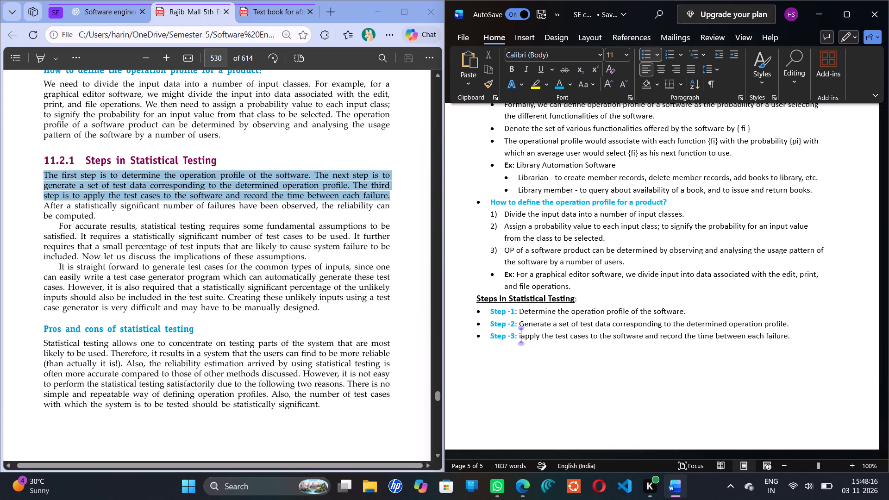
pyautogui.press('BackSpace')
pyautogui.press('Right')
pyautogui.press('BackSpace')
pyautogui.hotkey('shift', 'a')
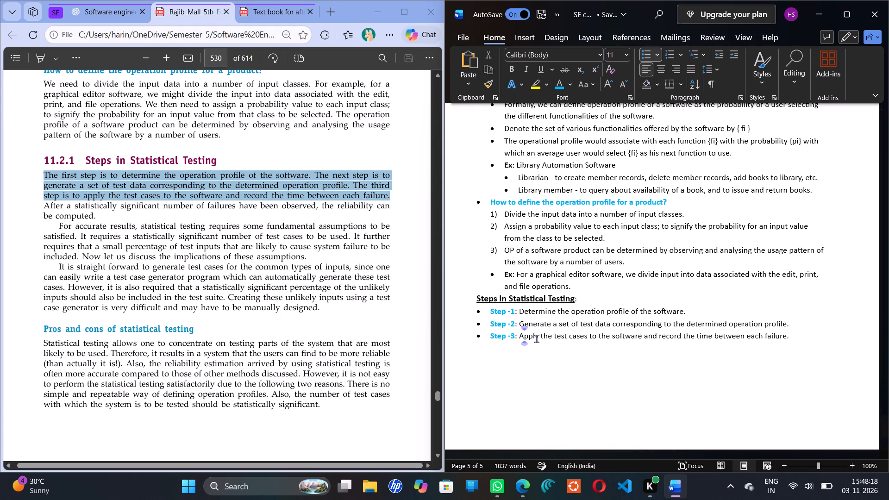
# Place the insertion point at the end of the "Step -3" bullet.
pyautogui.click(801, 340)
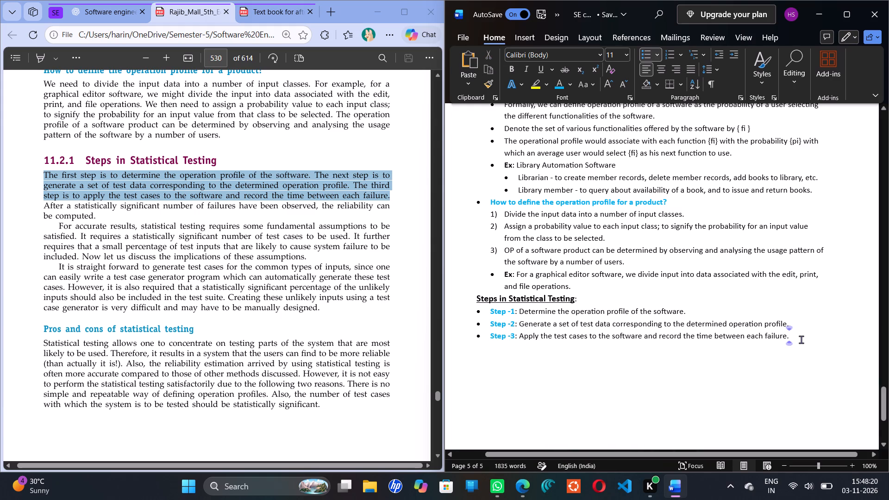